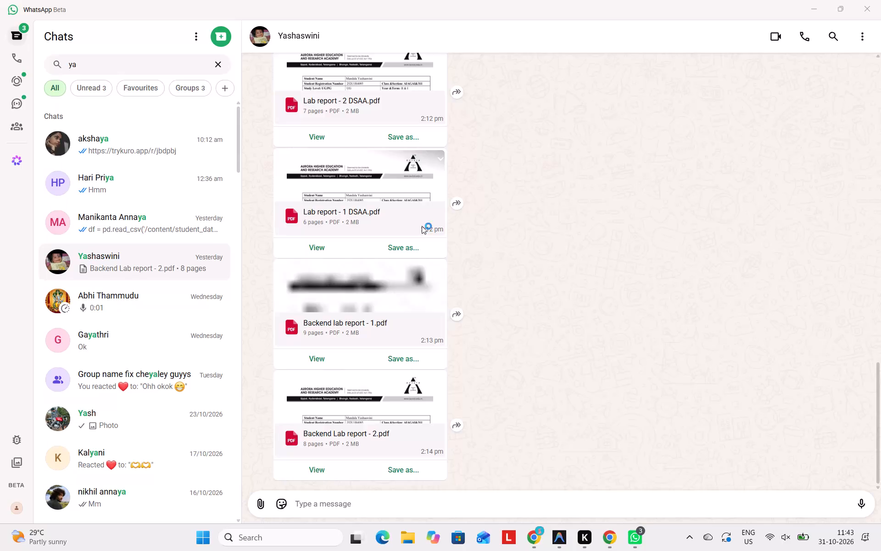
# Start a blank Word document and paste the copied student details and assessment tables into it.
pyautogui.doubleClick(386, 205)
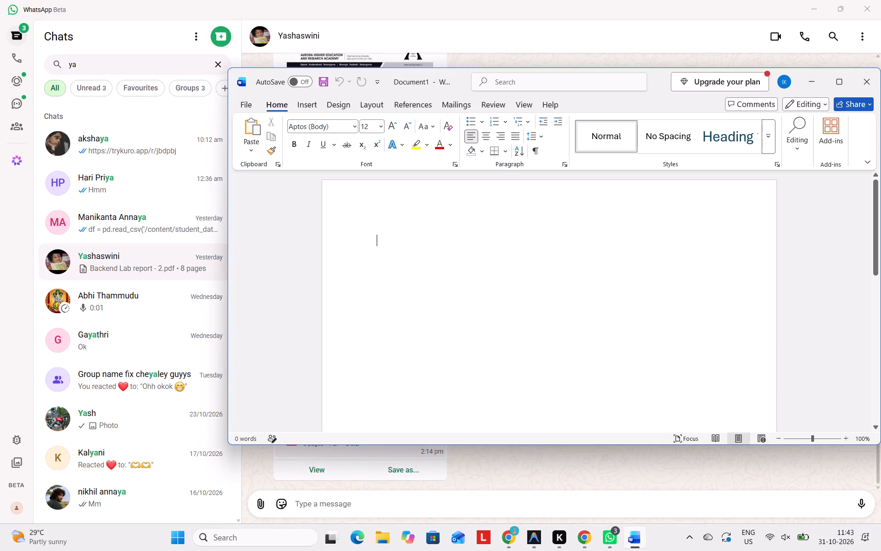
pyautogui.hotkey('ctrl', 'v')
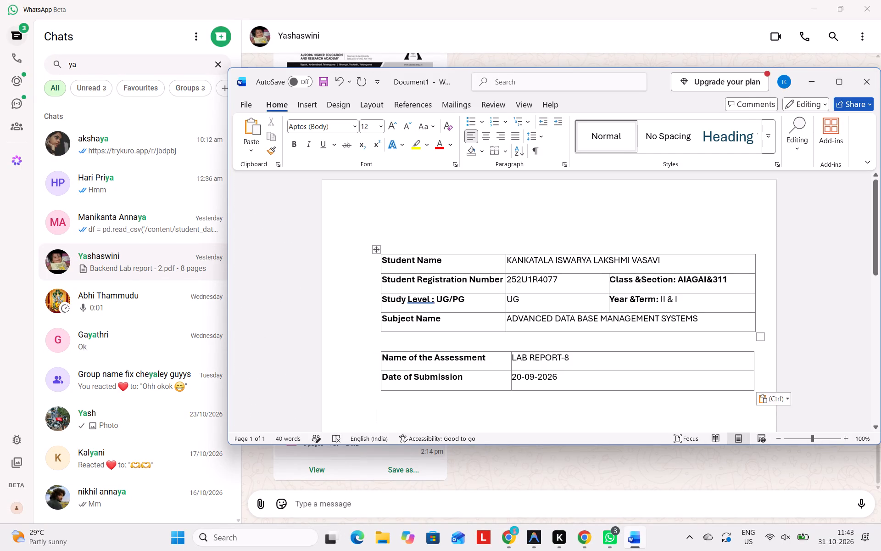
# Set the Year & Term entry in the student details table to II & II.
pyautogui.moveTo(679, 301); pyautogui.dragTo(675, 301)
pyautogui.hotkey('ctrl', 'c')
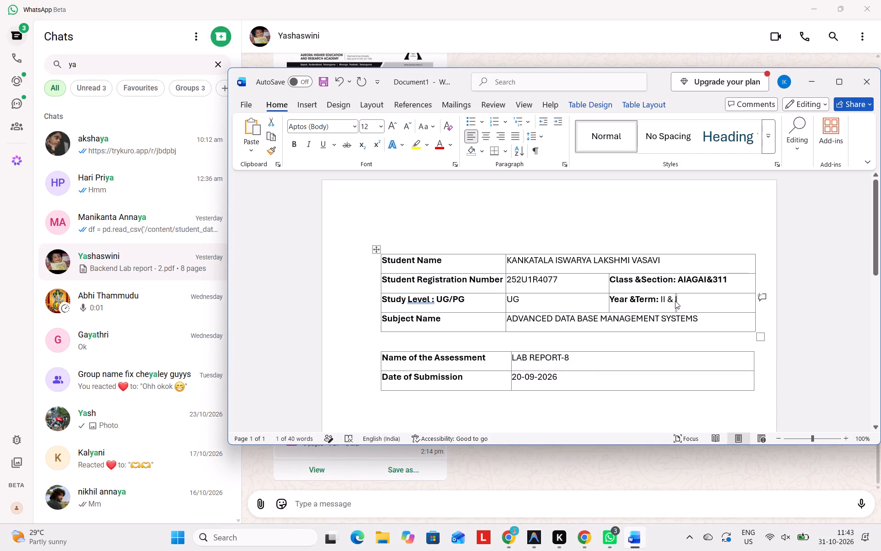
pyautogui.click(683, 301)
pyautogui.hotkey('ctrl', 'v')
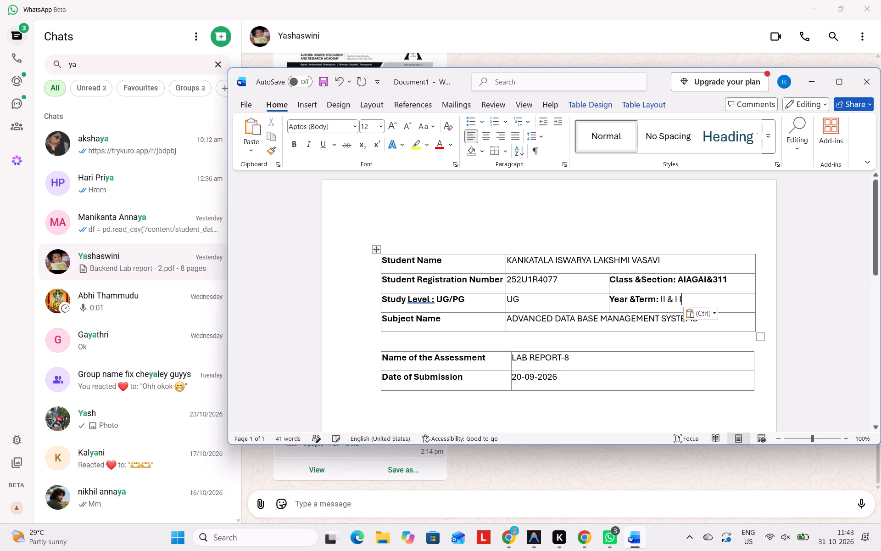
pyautogui.click(676, 301)
pyautogui.press('Right')
pyautogui.press('BackSpace')
# Set the Name of the Assessment in the second table to LAB REPORT-1.
pyautogui.moveTo(593, 368); pyautogui.dragTo(557, 359)
pyautogui.moveTo(557, 359); pyautogui.dragTo(564, 360)
pyautogui.press('BackSpace')
pyautogui.press('1')
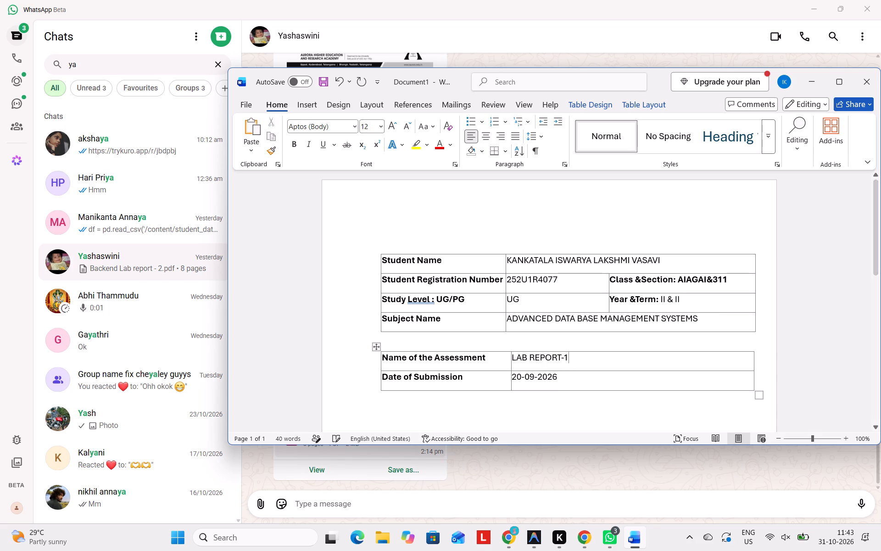
# Set the Date of Submission in the assessment table to 31-10-2026 and maximize the document window.
pyautogui.click(535, 376)
pyautogui.press('BackSpace')
pyautogui.press('BackSpace')
pyautogui.write('10')
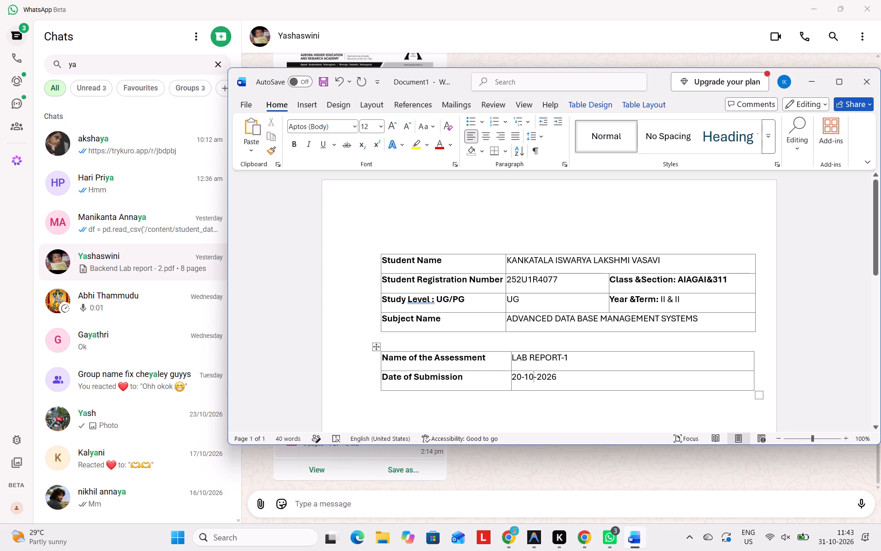
pyautogui.press('Left')
pyautogui.press('Left')
pyautogui.press('Left')
pyautogui.press('BackSpace')
pyautogui.press('BackSpace')
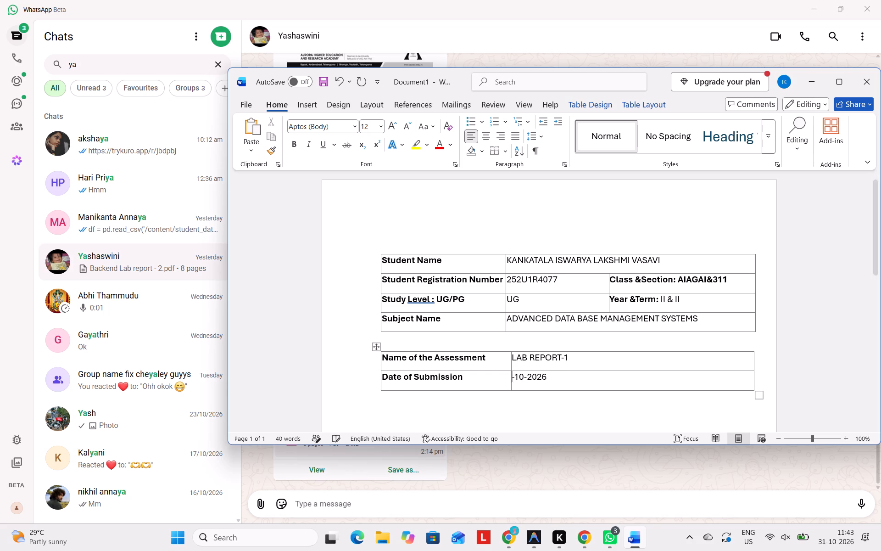
pyautogui.write('31')
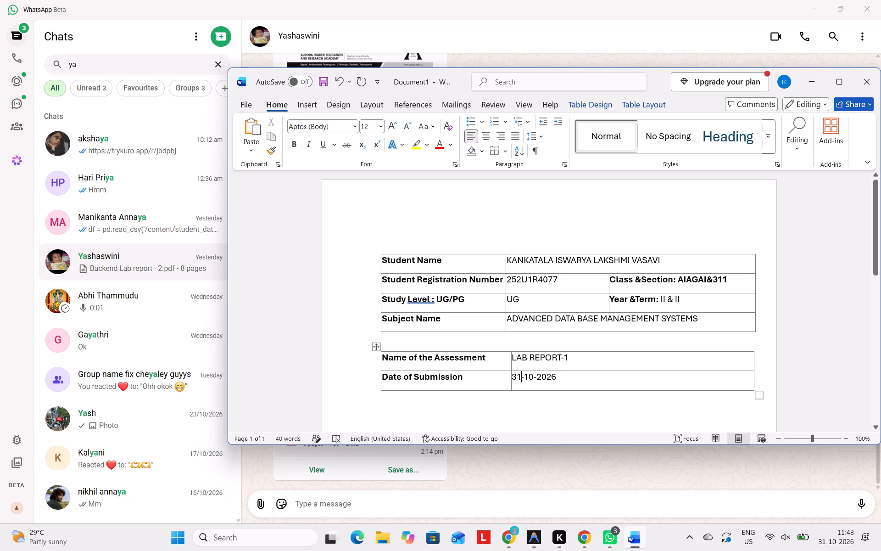
pyautogui.click(846, 83)
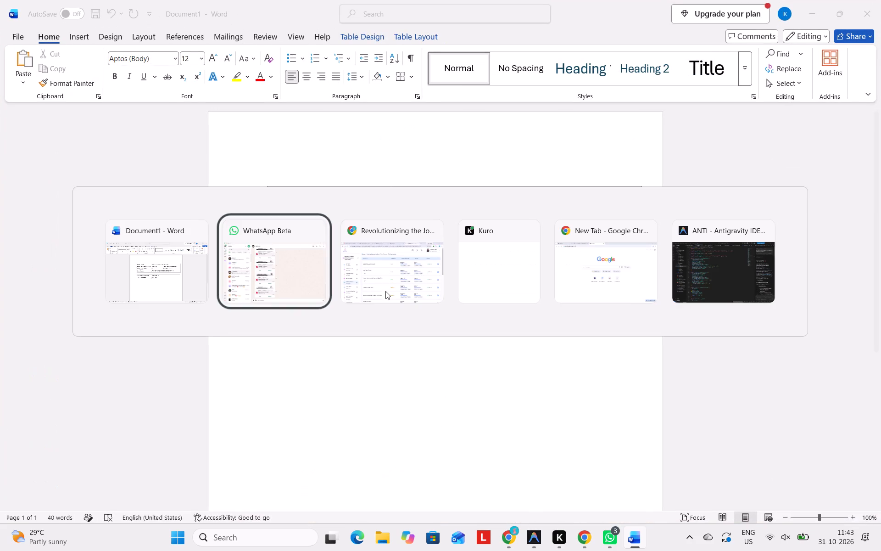
# In Chrome's learning portal, open the "Date after 100 Days from Today" question from the backend course's NodeJS and ExpressJS coding practice.
pyautogui.scroll(8, 2, 254)
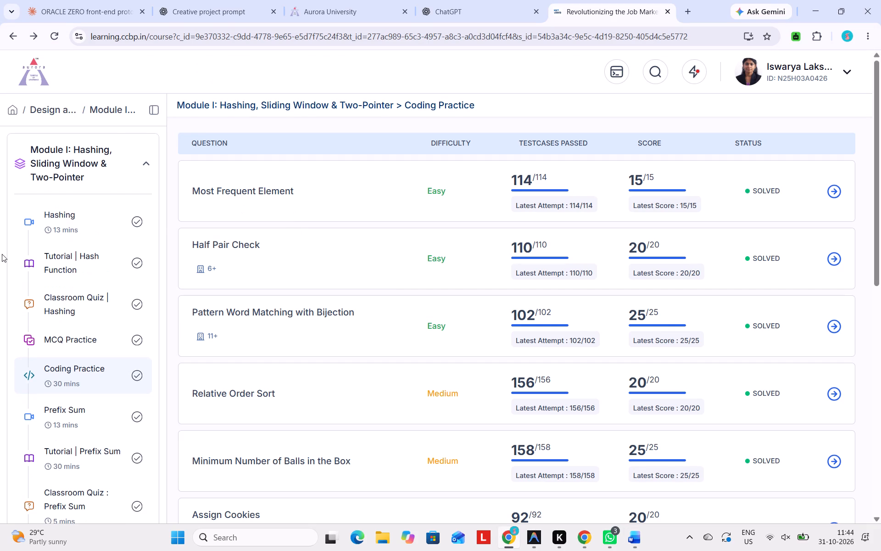
pyautogui.click(16, 107)
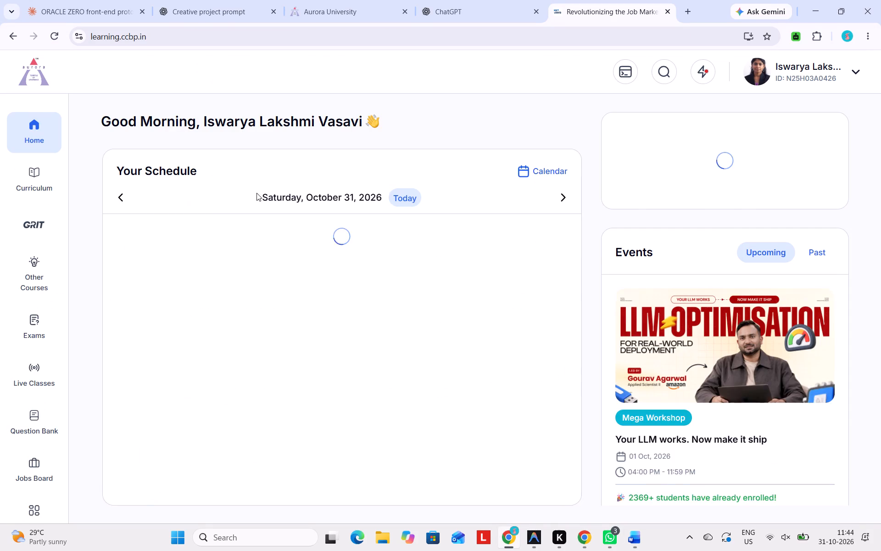
pyautogui.scroll(8, 356, 349)
pyautogui.click(413, 214)
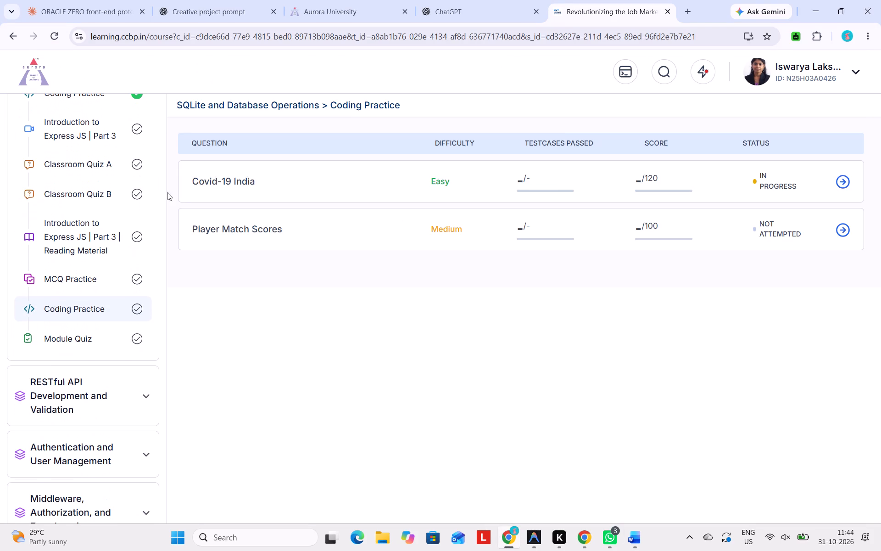
pyautogui.scroll(5, 148, 199)
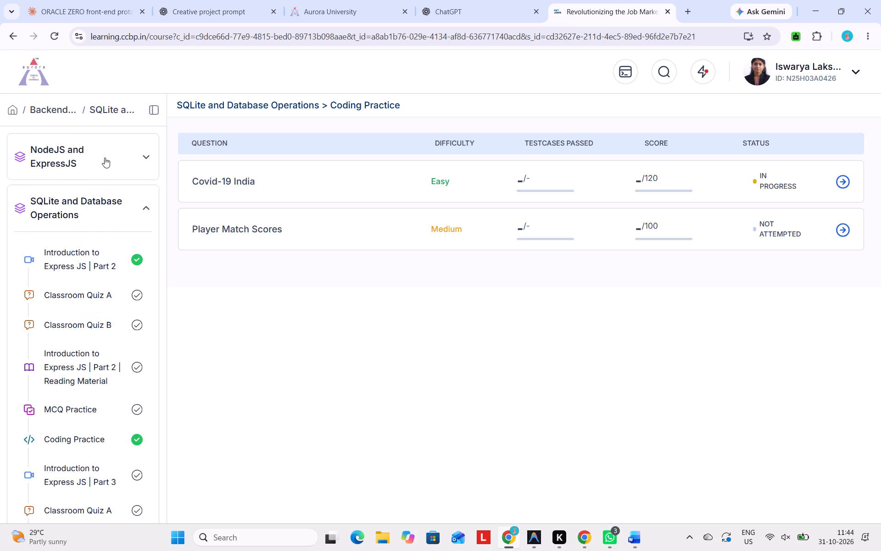
pyautogui.click(105, 157)
pyautogui.scroll(-1, 105, 451)
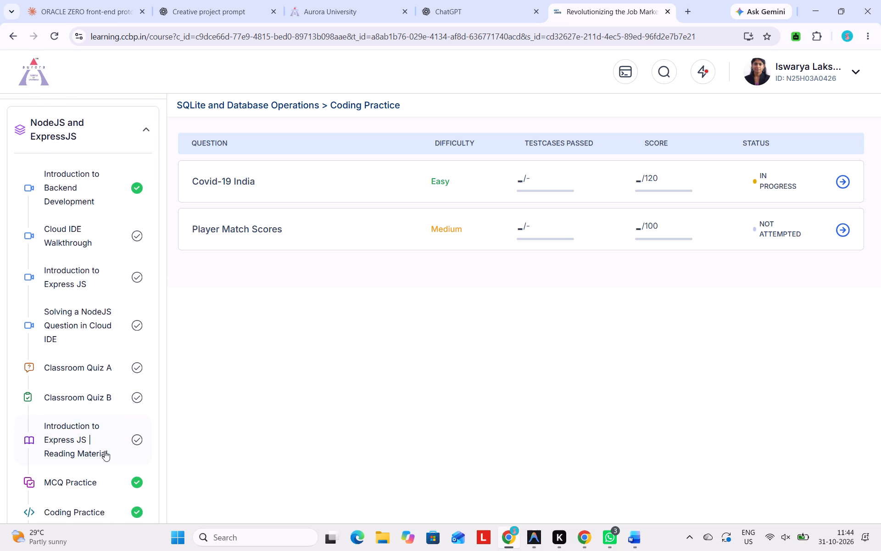
pyautogui.scroll(-1, 105, 451)
pyautogui.click(112, 474)
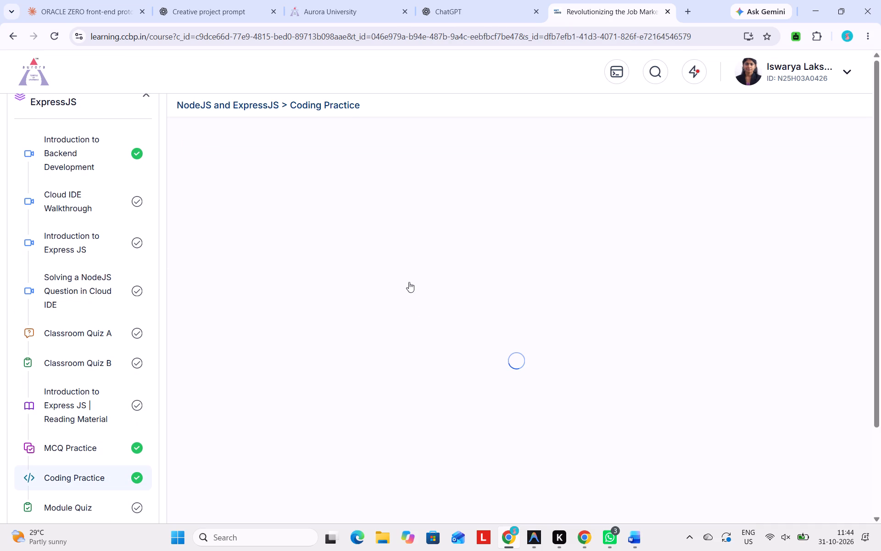
pyautogui.click(411, 180)
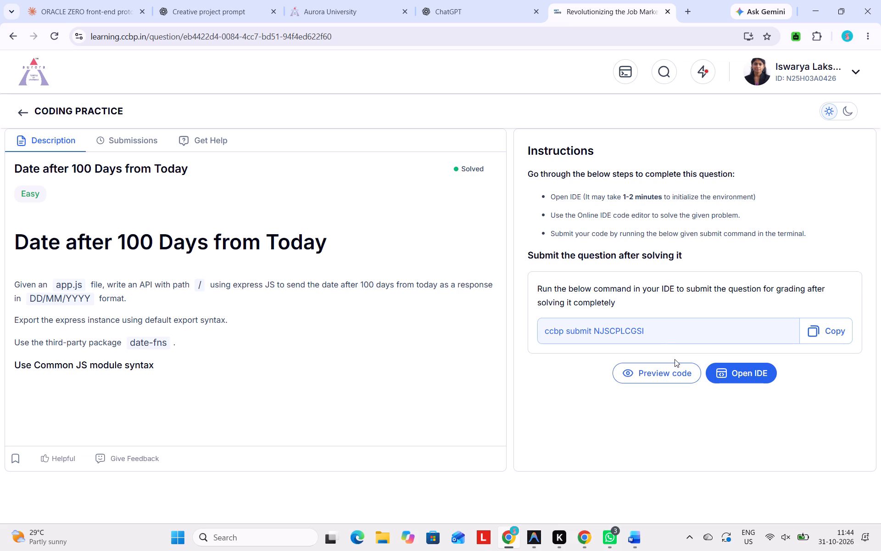
# Capture a screenshot of the full question page and paste it on a new line below the tables in the Word document.
pyautogui.press('shift+super+s')
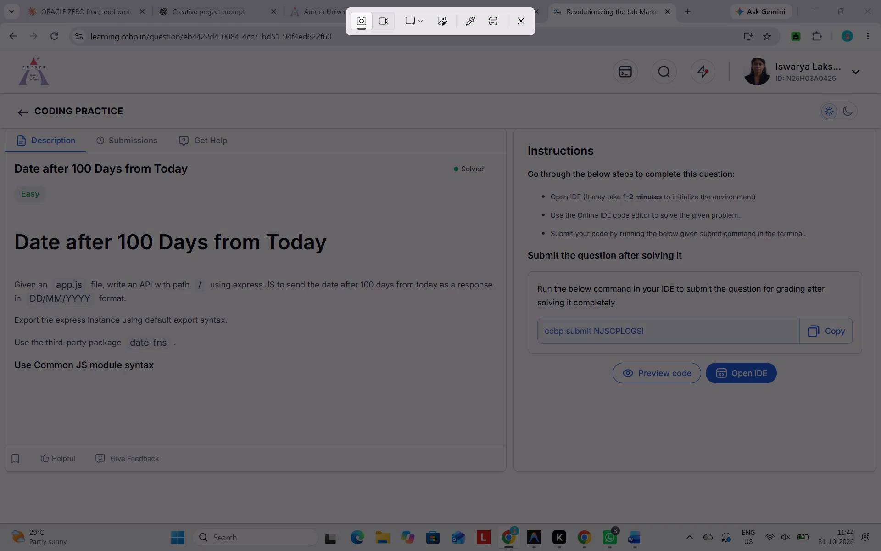
pyautogui.moveTo(0, 45); pyautogui.dragTo(880, 530)
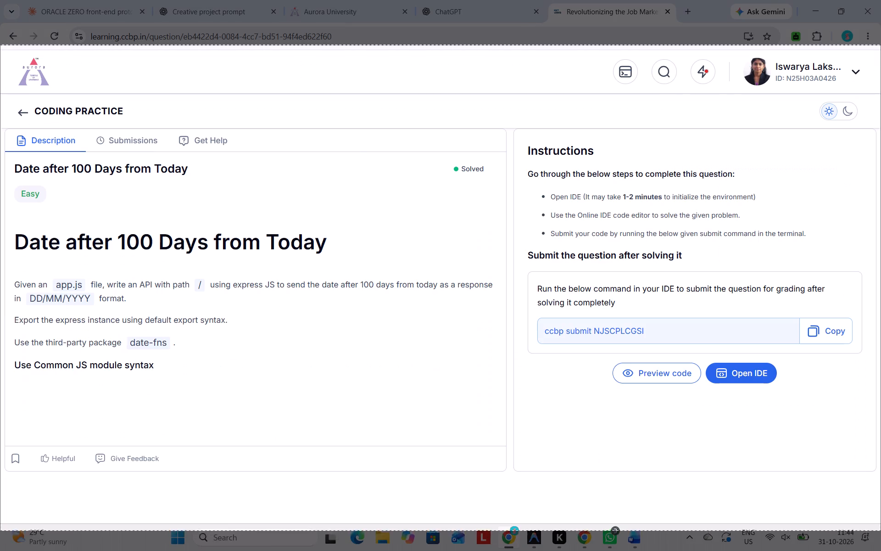
pyautogui.moveTo(880, 530); pyautogui.dragTo(880, 522)
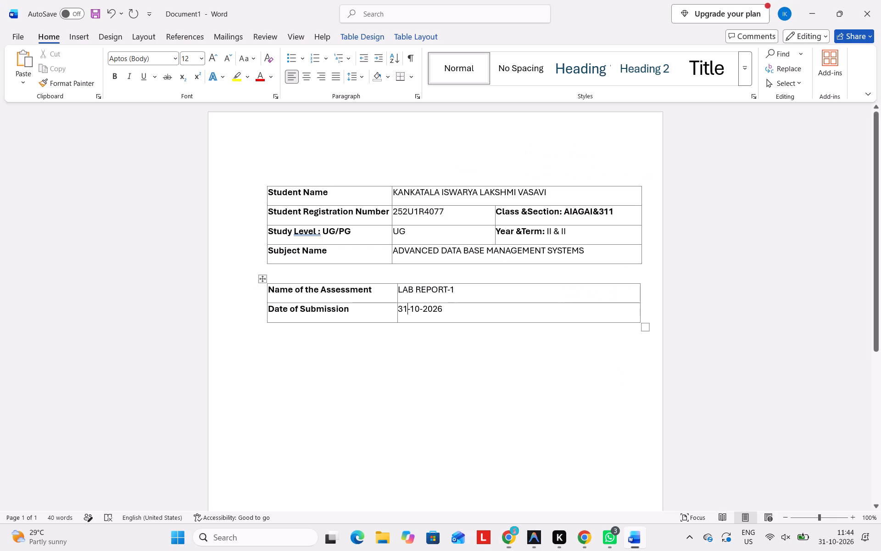
pyautogui.click(392, 395)
pyautogui.click(392, 395)
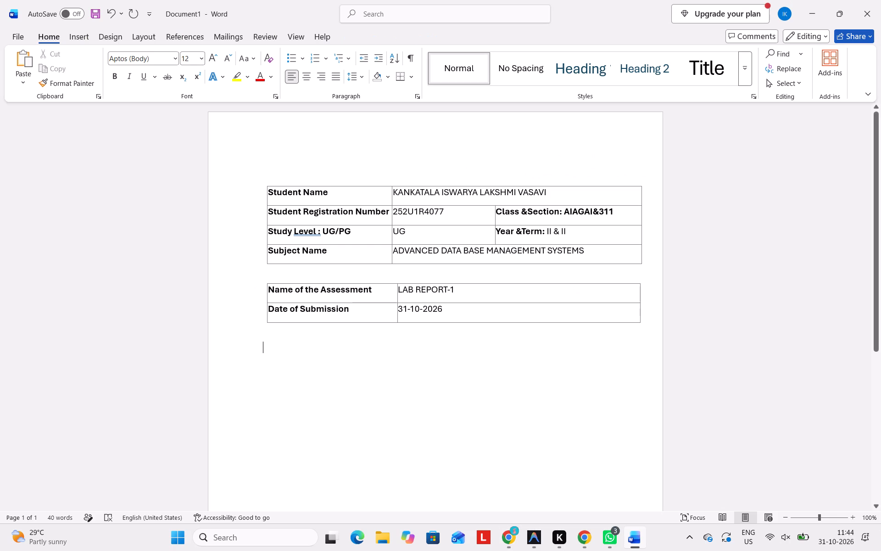
pyautogui.press('Return')
pyautogui.hotkey('ctrl', 'v')
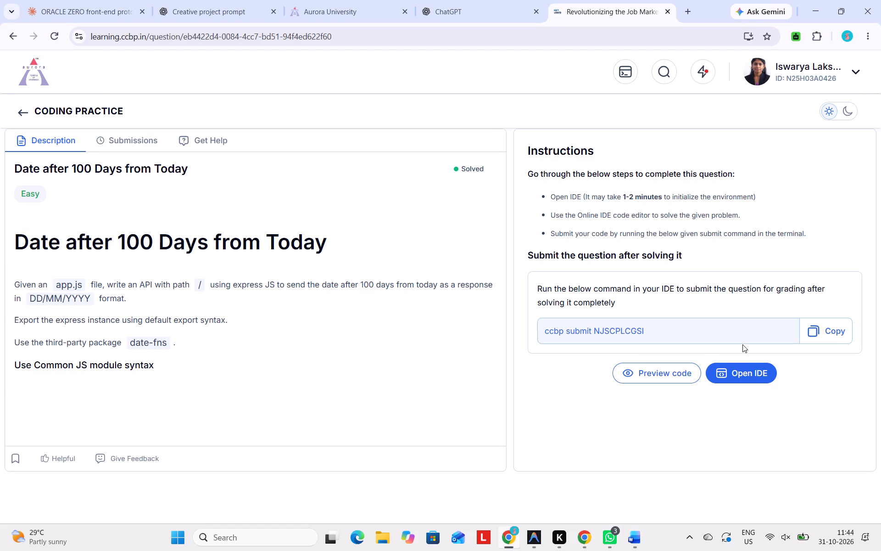
# Back in Chrome, copy the question's submit command and open its online IDE workspace.
pyautogui.click(825, 335)
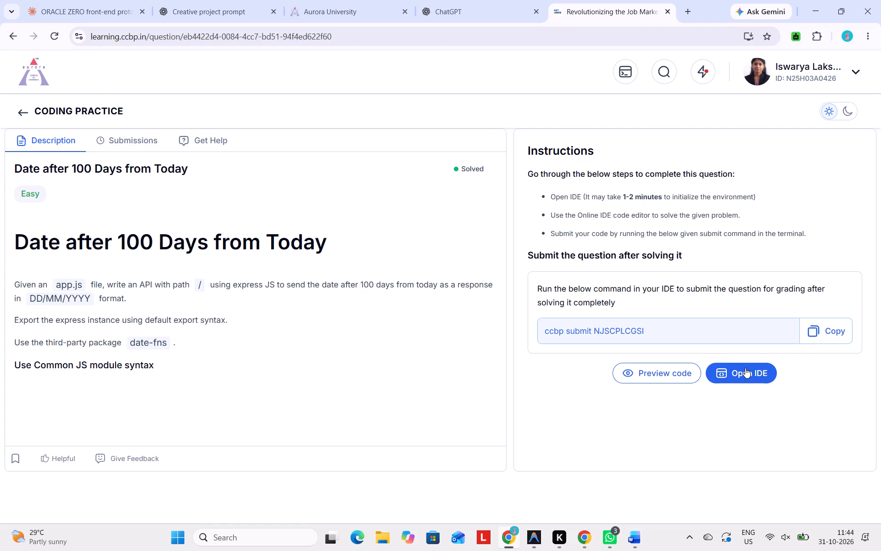
pyautogui.click(745, 368)
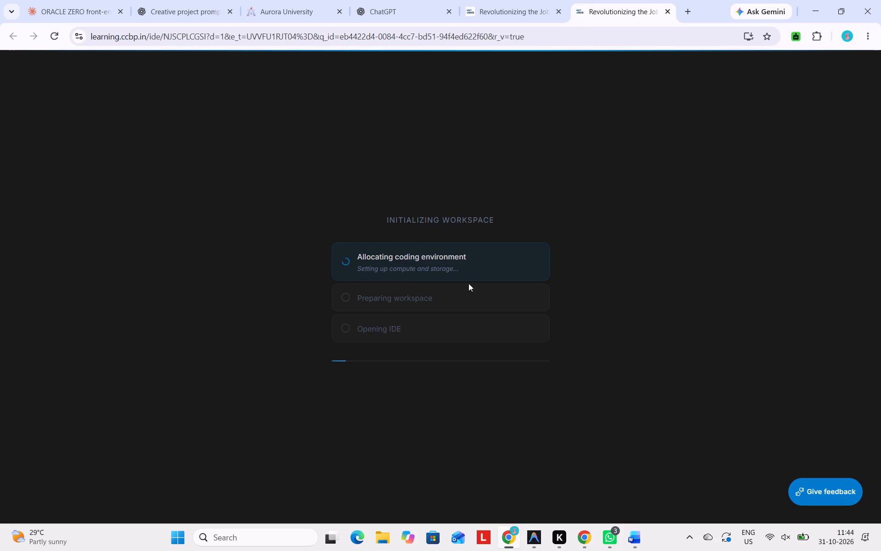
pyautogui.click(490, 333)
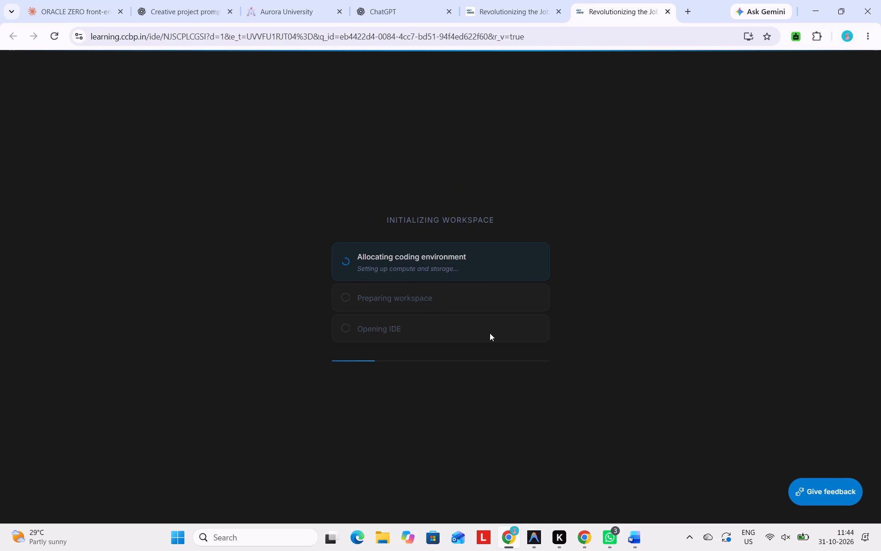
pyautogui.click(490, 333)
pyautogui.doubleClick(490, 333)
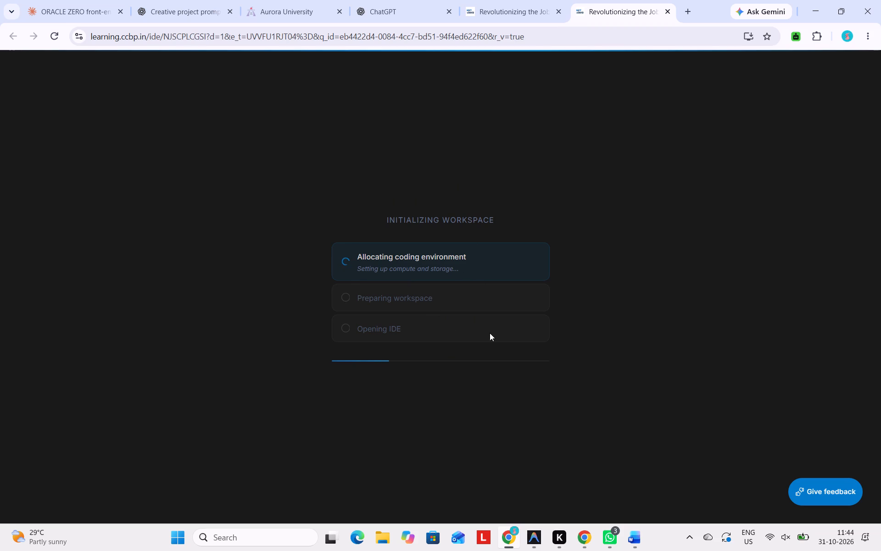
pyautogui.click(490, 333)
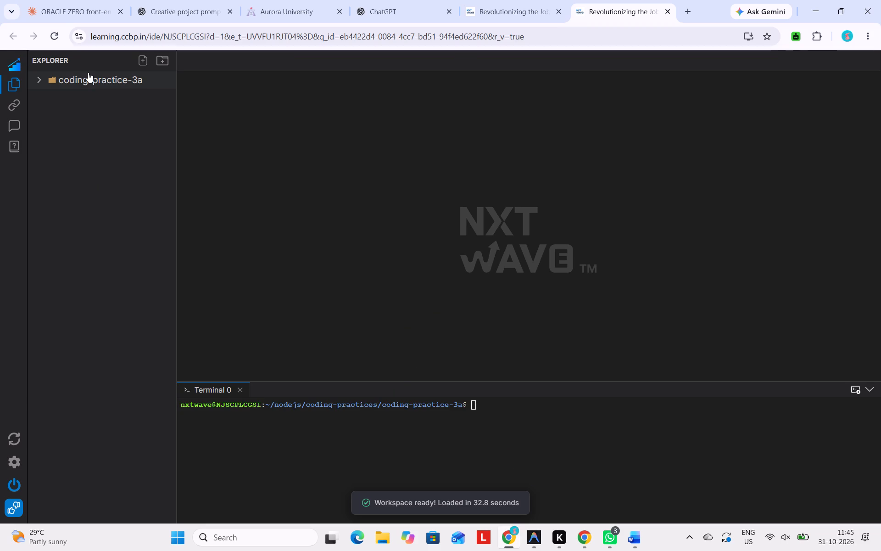
# Expand the coding-practice-3a folder and open its app.js file in the editor.
pyautogui.click(88, 73)
pyautogui.click(86, 124)
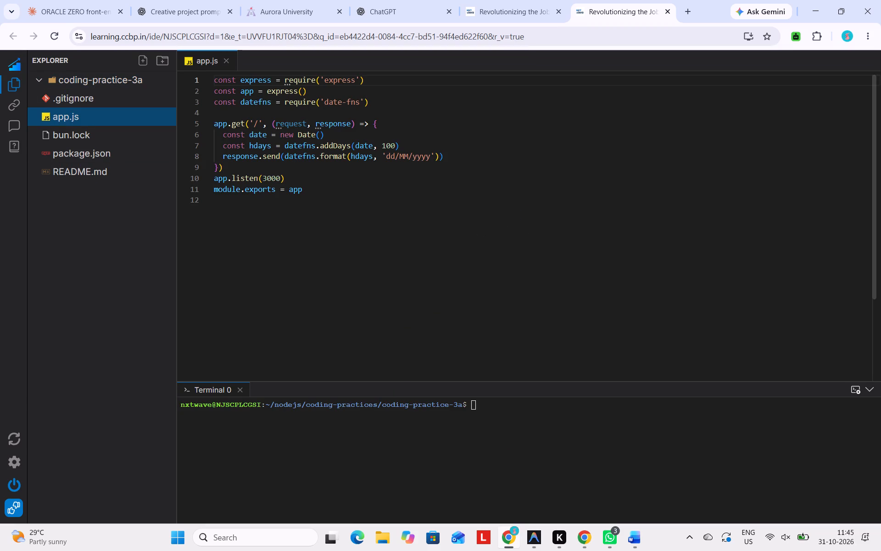
# Run the copied command "ccbp submit NJSCPLCGSI" in the IDE terminal.
pyautogui.click(477, 412)
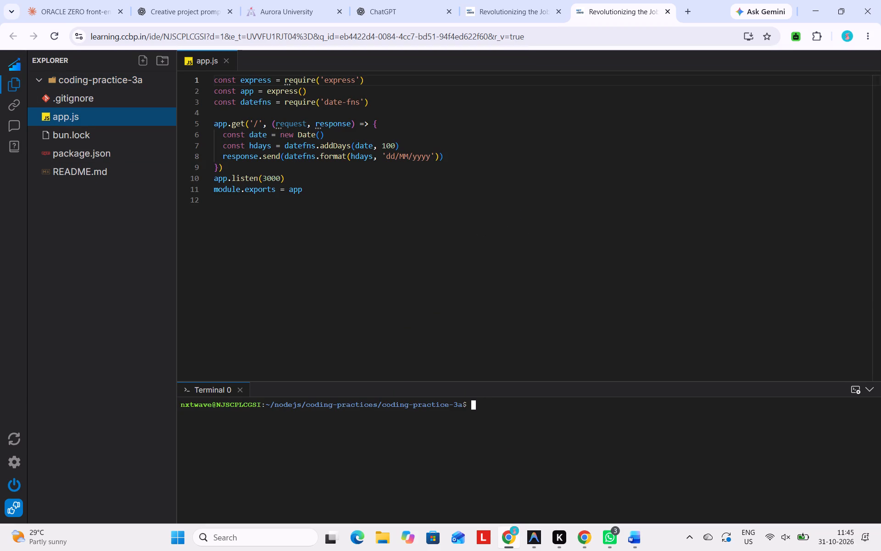
pyautogui.hotkey('ctrl', 'shift', 'v')
pyautogui.press('Return')
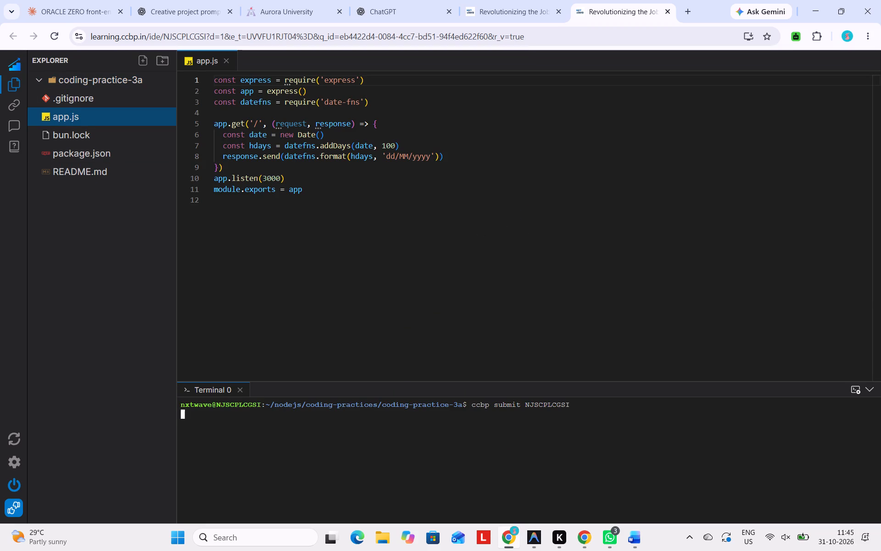
# Capture a screenshot of the whole IDE area, including the file explorer, the app.js code and the terminal.
pyautogui.press('shift+super+s')
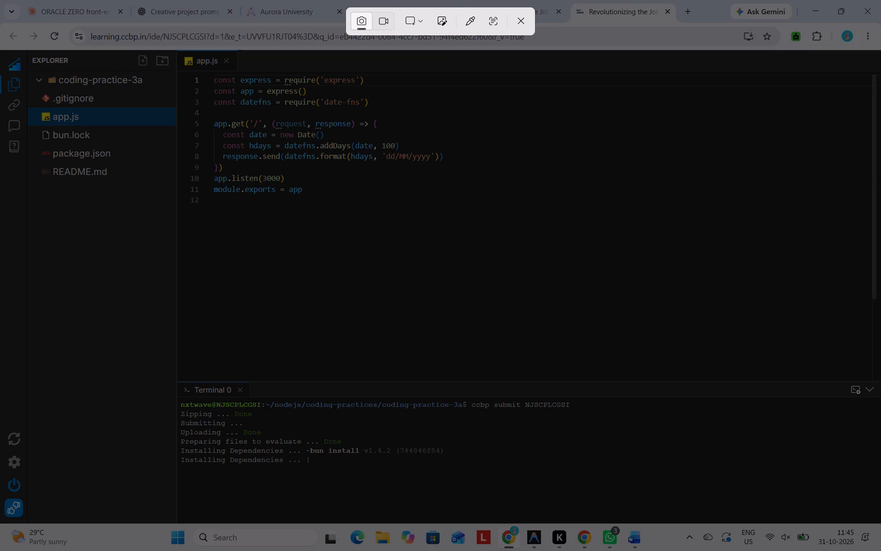
pyautogui.moveTo(0, 50); pyautogui.dragTo(880, 465)
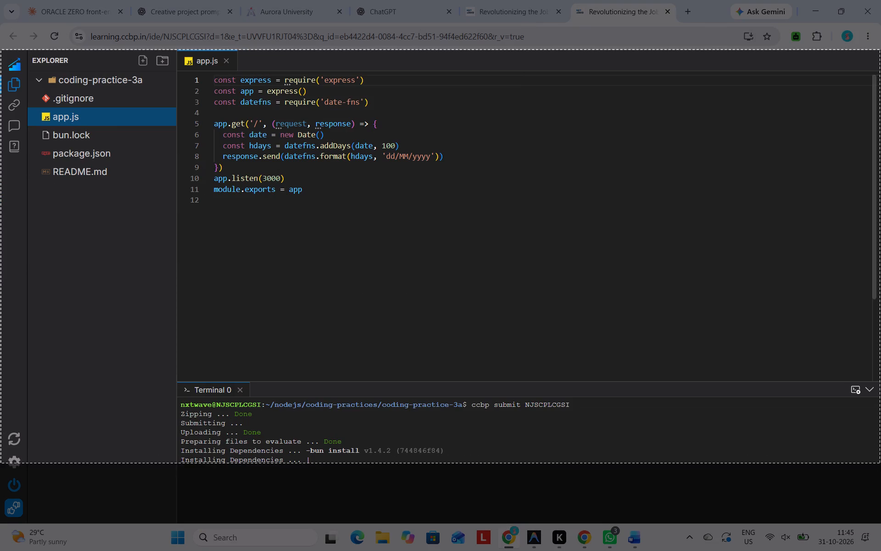
pyautogui.moveTo(880, 465); pyautogui.dragTo(880, 517)
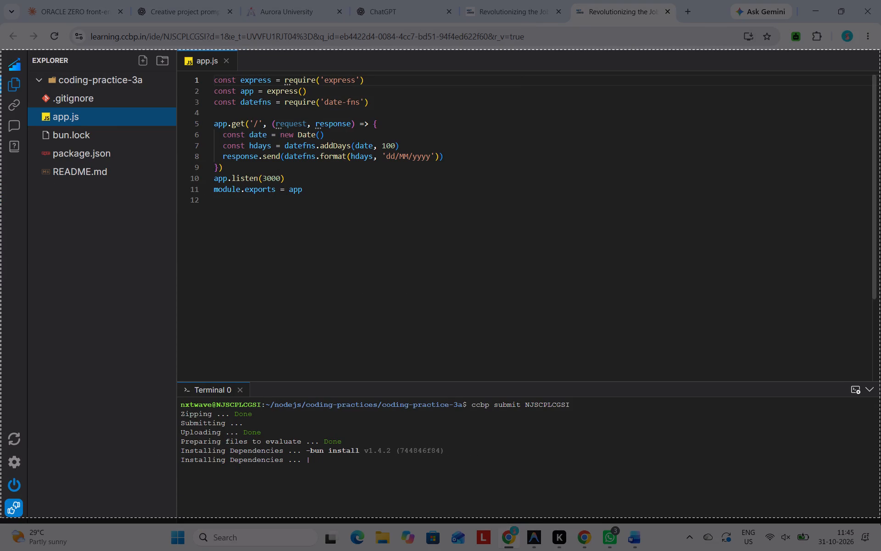
pyautogui.moveTo(880, 517); pyautogui.dragTo(880, 518)
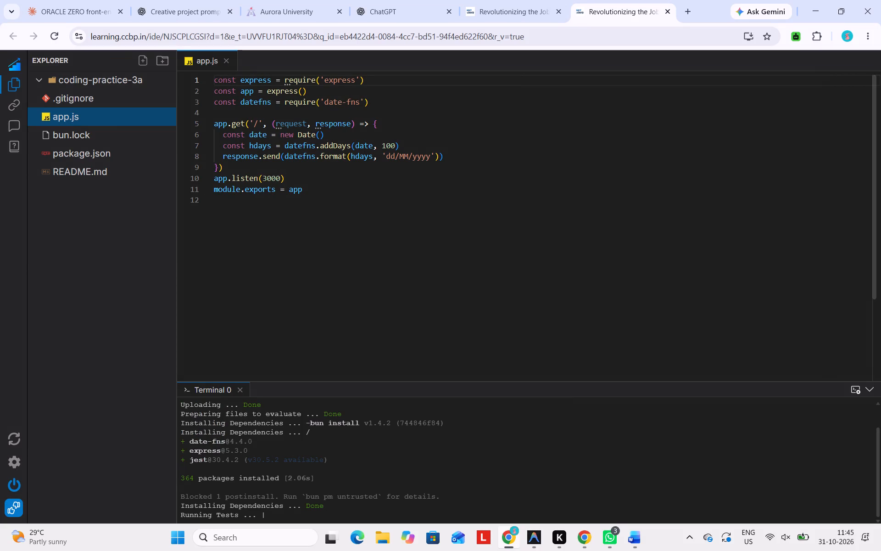
# In Word, paste the IDE screenshot on a new line below the question screenshot.
pyautogui.scroll(-1, 422, 451)
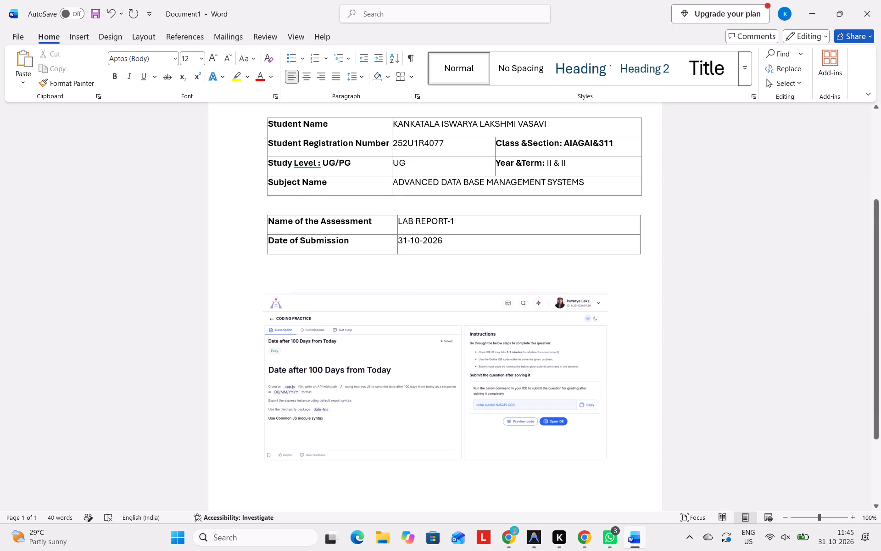
pyautogui.scroll(-1, 422, 451)
pyautogui.press('Return')
pyautogui.hotkey('ctrl', 'v')
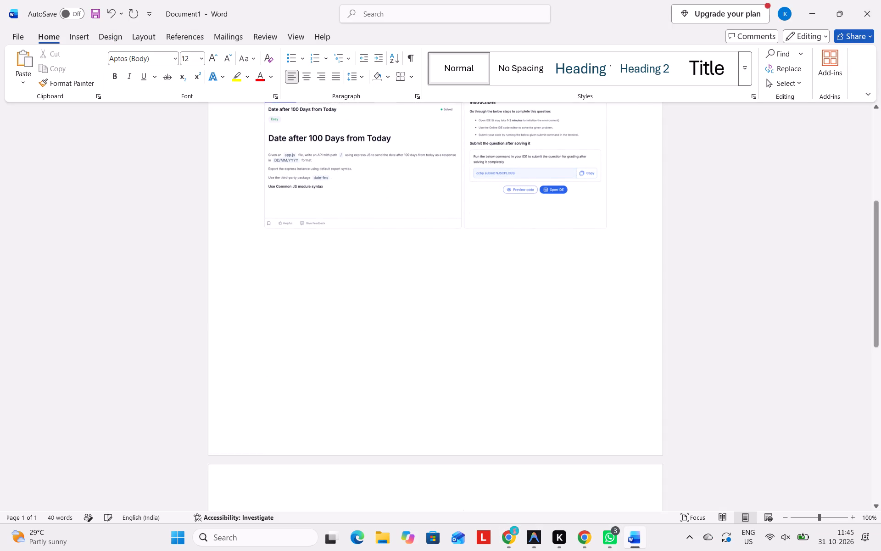
# Add the heading "CODING PRACTICE -1:" on its own line between the assessment table and the question screenshot.
pyautogui.scroll(1, 422, 451)
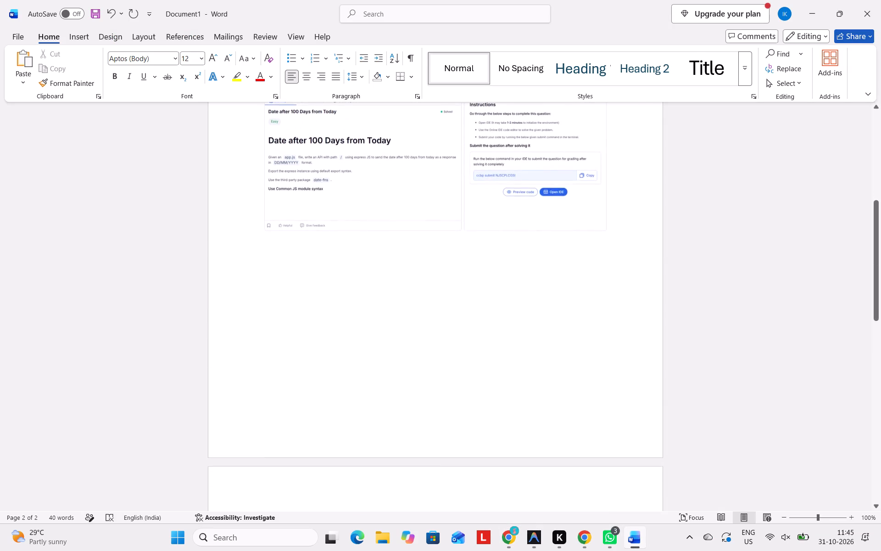
pyautogui.scroll(2, 422, 451)
pyautogui.click(295, 237)
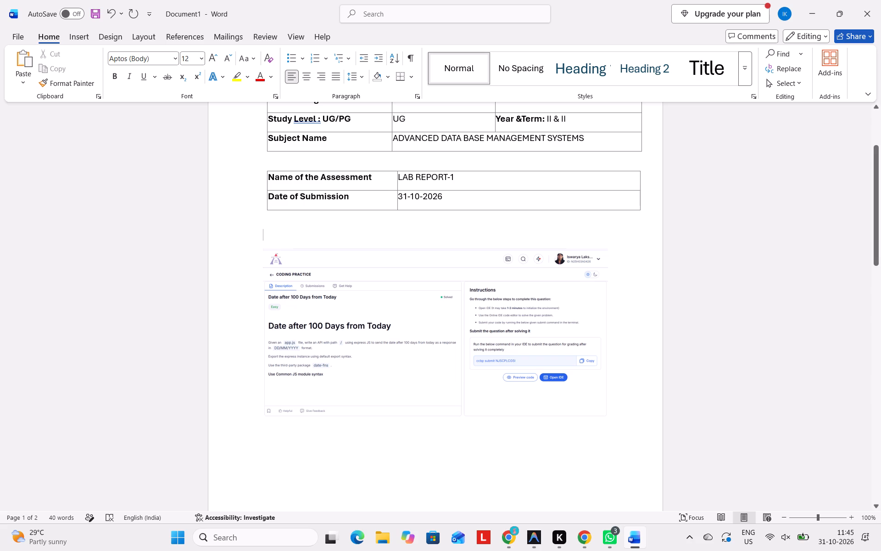
pyautogui.write('CODING PR')
pyautogui.write('ACTICE -1')
pyautogui.hotkey('shift', ':')
pyautogui.press('Return')
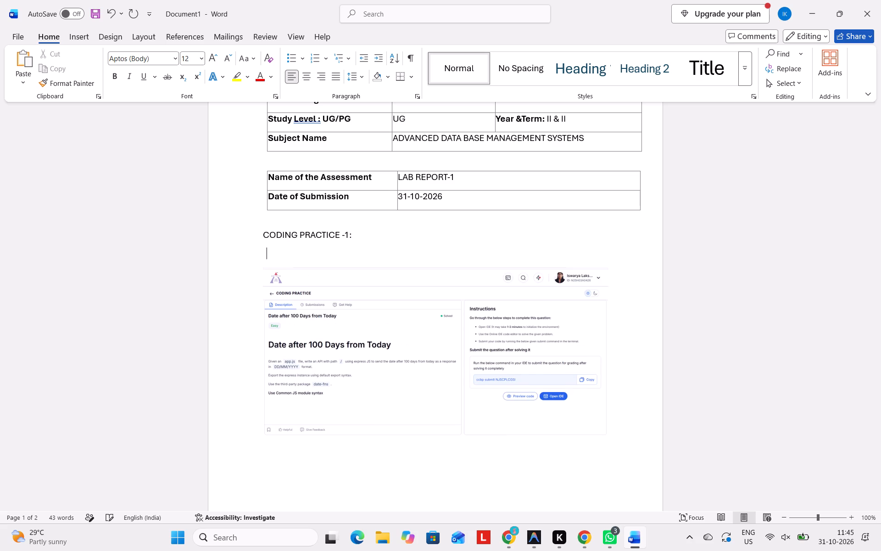
# Shrink the pasted IDE screenshot proportionally to roughly five-sixths of the text width.
pyautogui.scroll(-3, 301, 368)
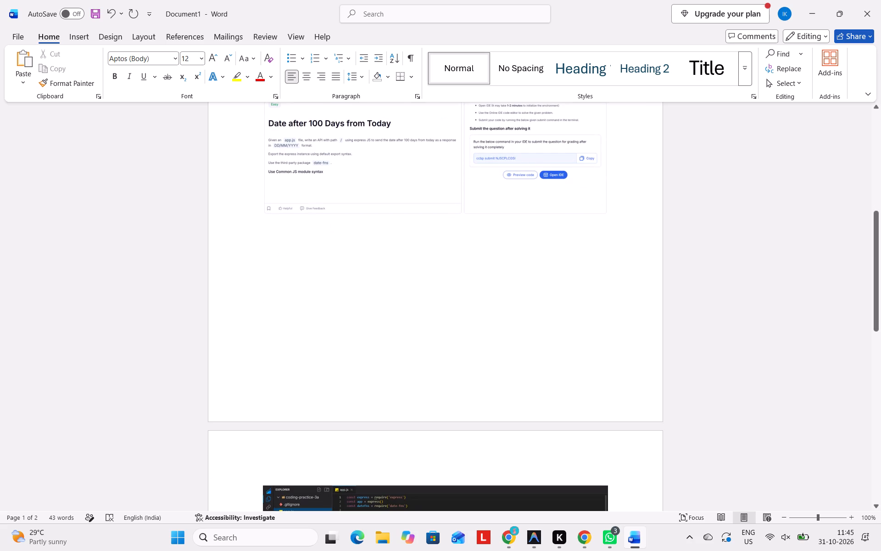
pyautogui.click(324, 485)
pyautogui.scroll(-1, 324, 485)
pyautogui.click(318, 458)
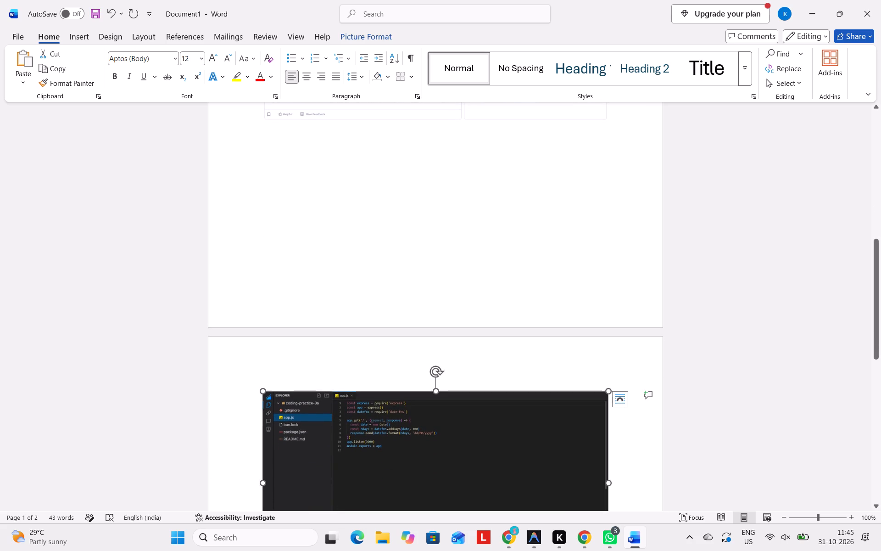
pyautogui.moveTo(262, 386); pyautogui.dragTo(279, 405)
pyautogui.click(279, 405)
pyautogui.moveTo(264, 391); pyautogui.dragTo(319, 440)
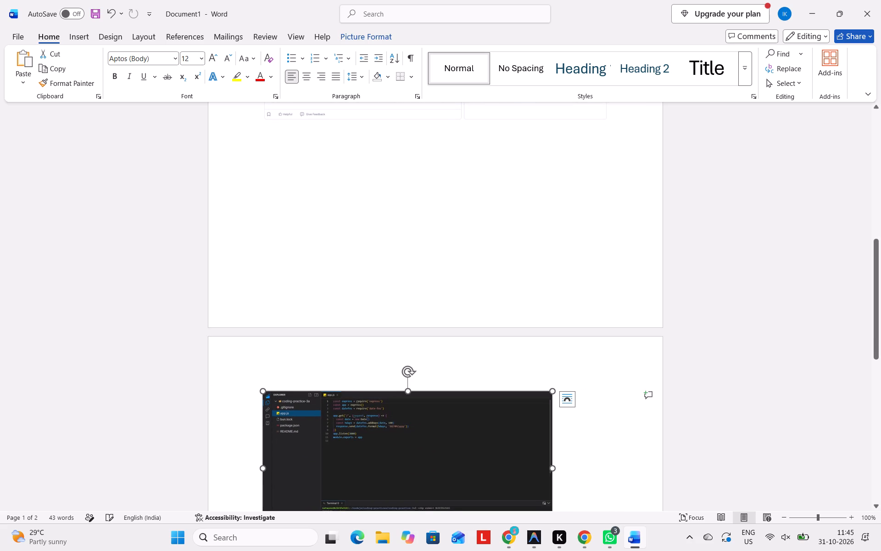
# Shrink the "Date after 100 Days from Today" question screenshot to match the IDE screenshot's width, so both fit on page one.
pyautogui.scroll(3, 422, 282)
pyautogui.click(407, 279)
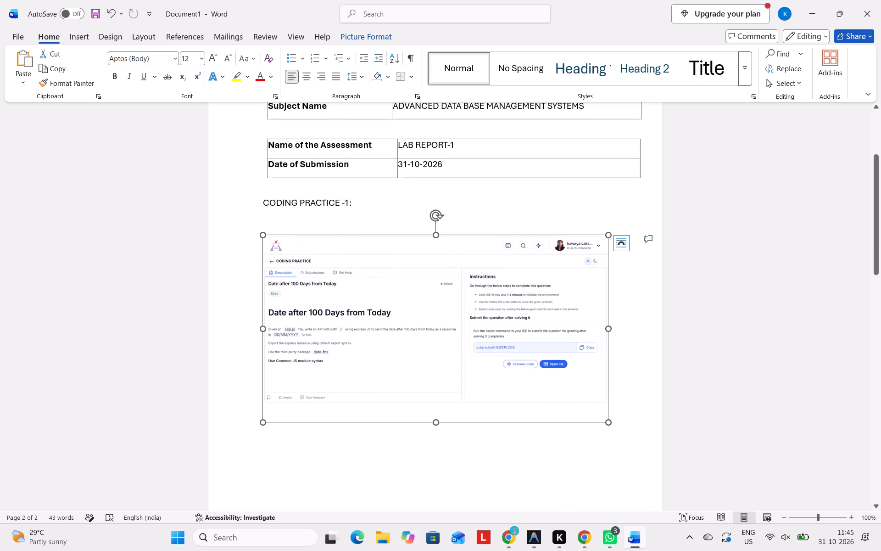
pyautogui.moveTo(262, 232); pyautogui.dragTo(321, 279)
pyautogui.scroll(-1, 321, 279)
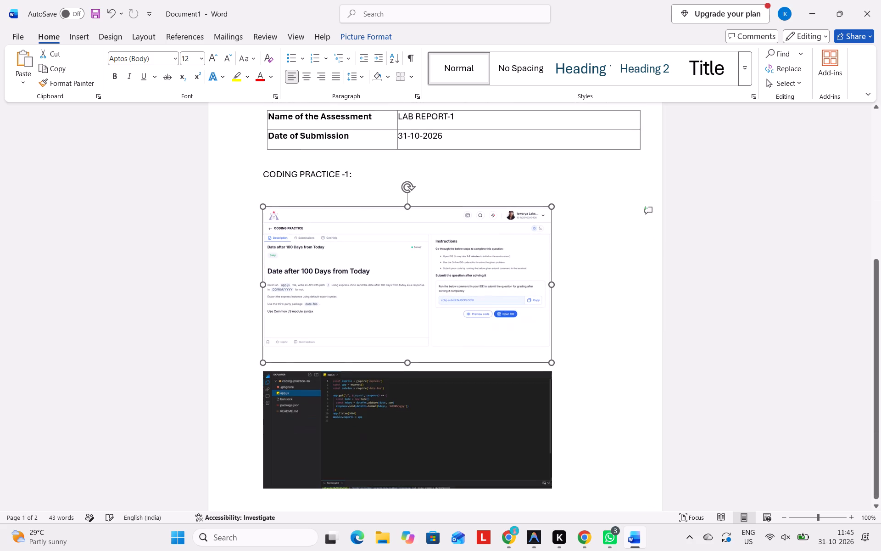
pyautogui.scroll(-2, 321, 279)
pyautogui.scroll(-4, 336, 382)
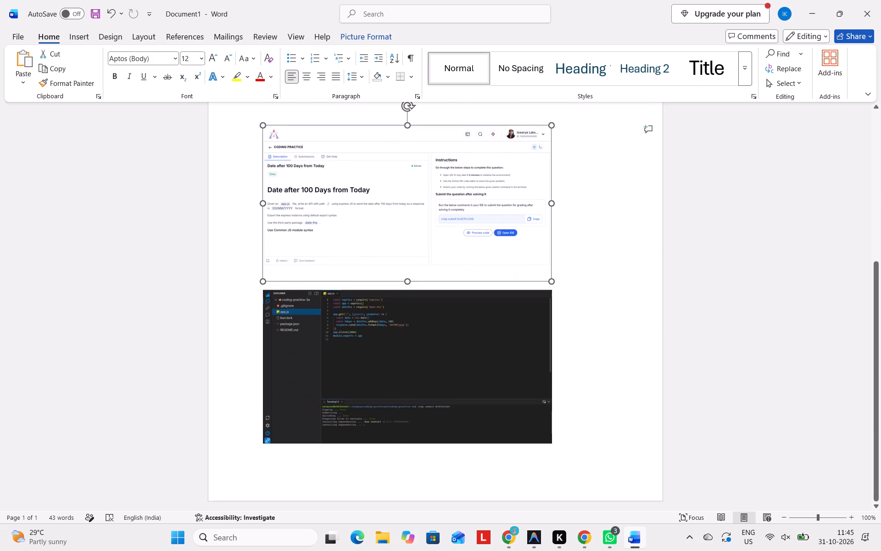
pyautogui.scroll(1, 336, 382)
pyautogui.scroll(-1, 336, 382)
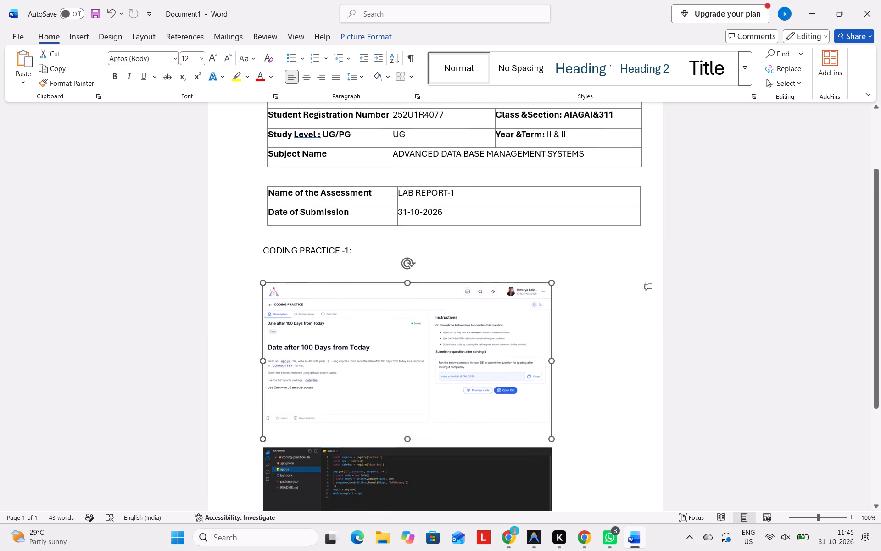
# Back in Chrome, open the submission URL printed in the IDE terminal.
pyautogui.scroll(-1, 349, 420)
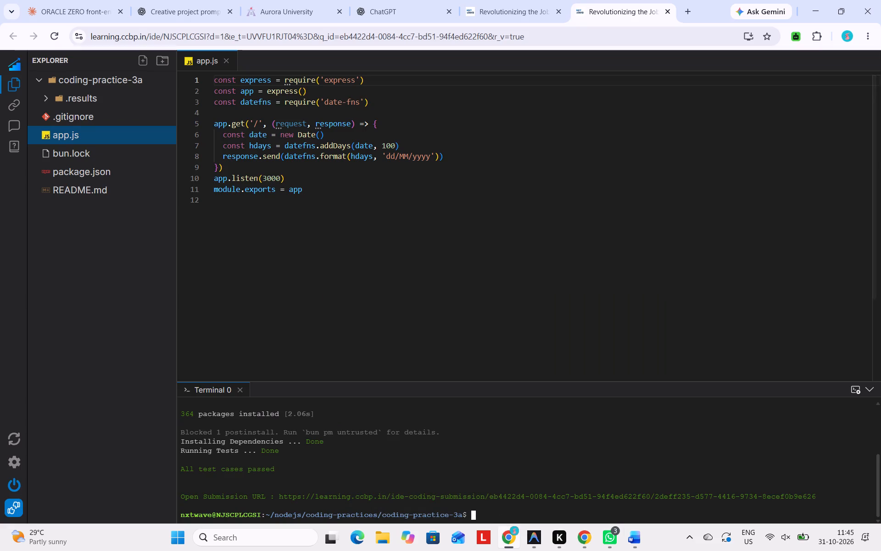
pyautogui.click(282, 496)
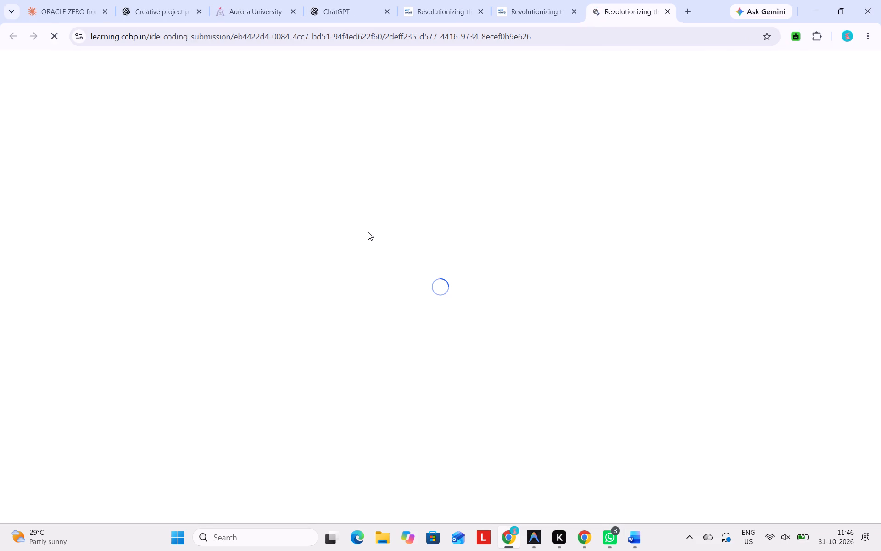
# Capture a screenshot of the whole submission details page, including the status and functional test cases.
pyautogui.press('shift+super+s')
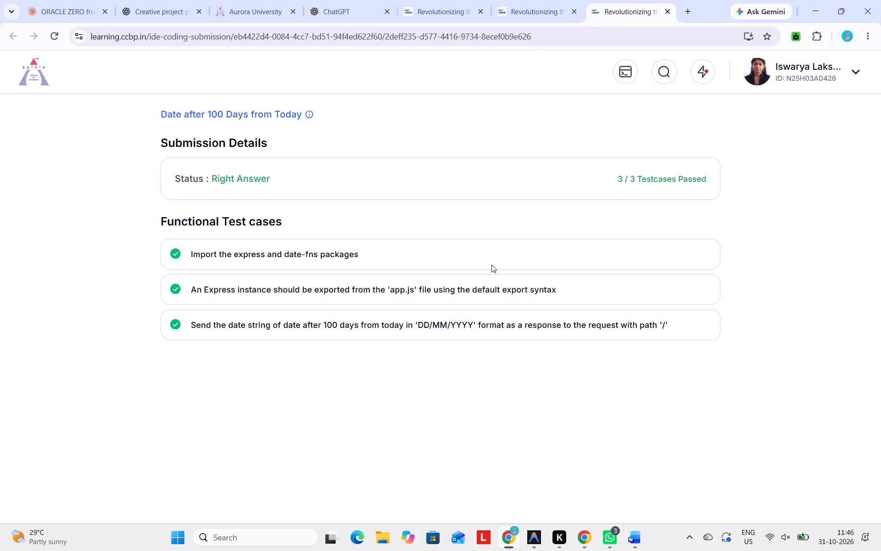
pyautogui.moveTo(0, 50); pyautogui.dragTo(748, 539)
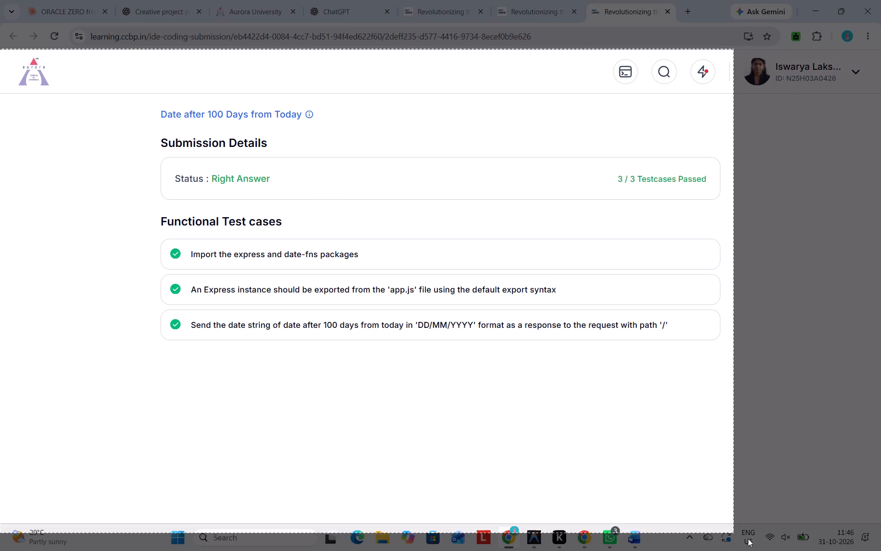
pyautogui.moveTo(748, 539); pyautogui.dragTo(880, 522)
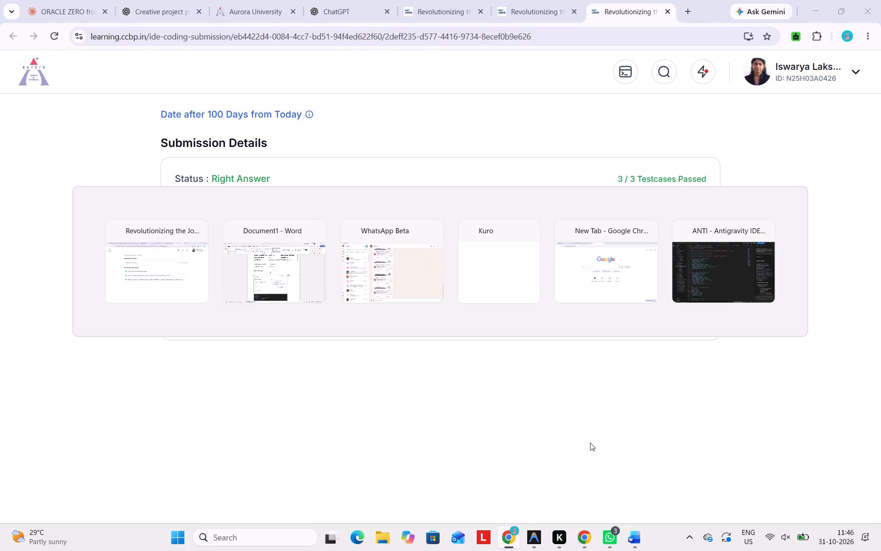
# In Word, paste the submission details screenshot on a new line below the IDE screenshot.
pyautogui.scroll(-3, 487, 454)
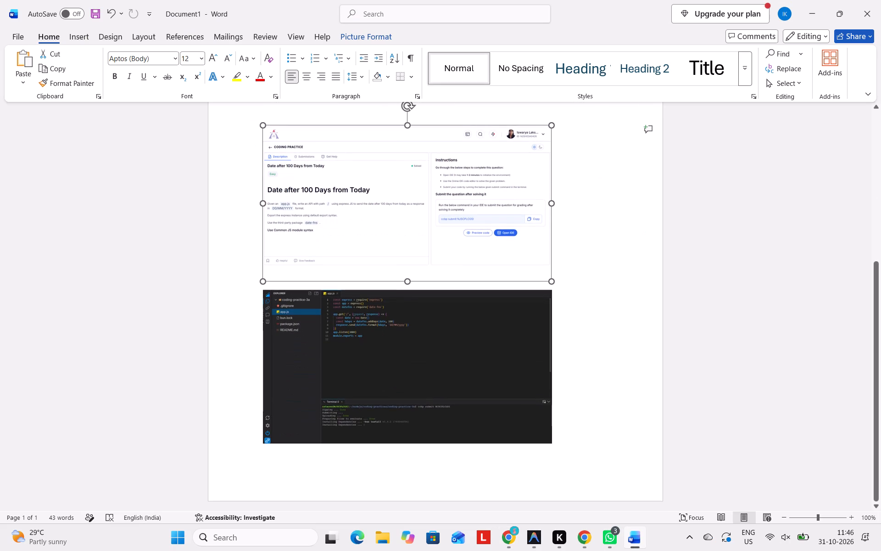
pyautogui.click(438, 484)
pyautogui.press('Return')
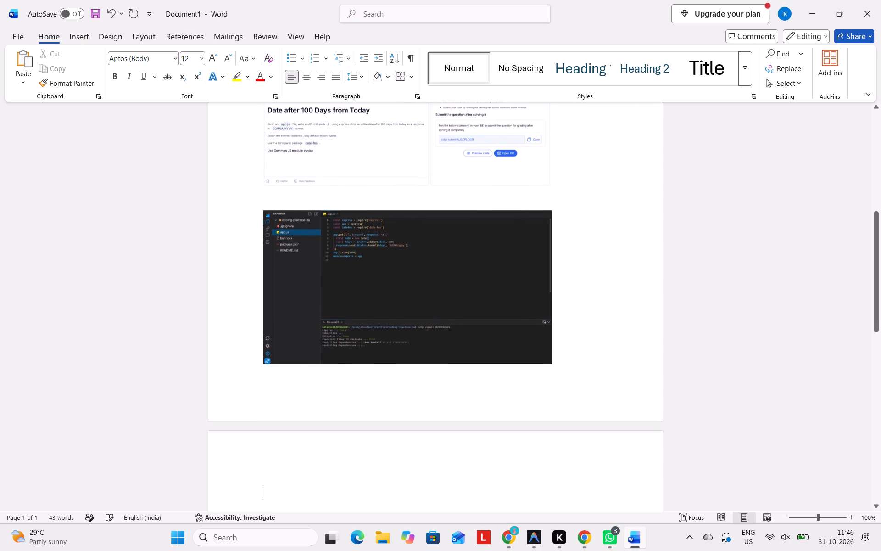
pyautogui.hotkey('ctrl', 'v')
# Shrink the submission details screenshot proportionally to slightly less than the text width.
pyautogui.click(519, 416)
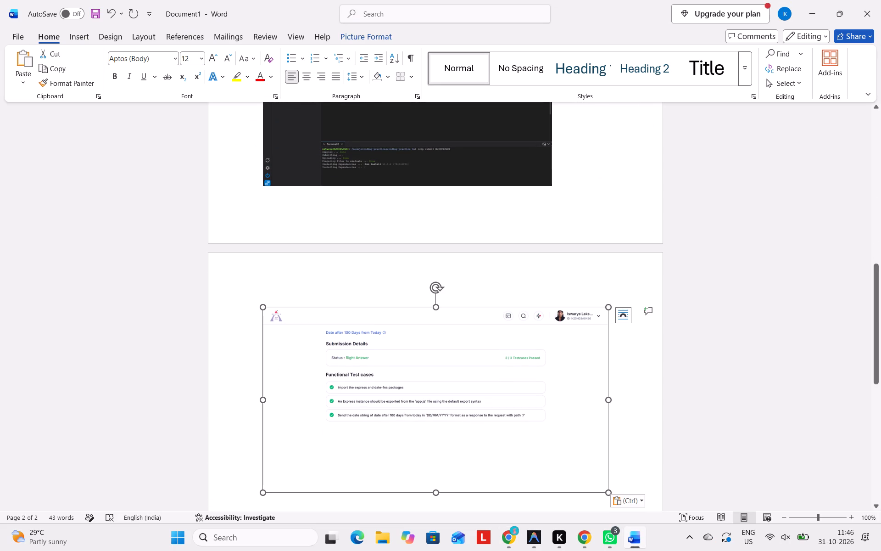
pyautogui.moveTo(262, 301); pyautogui.dragTo(265, 306)
pyautogui.click(265, 306)
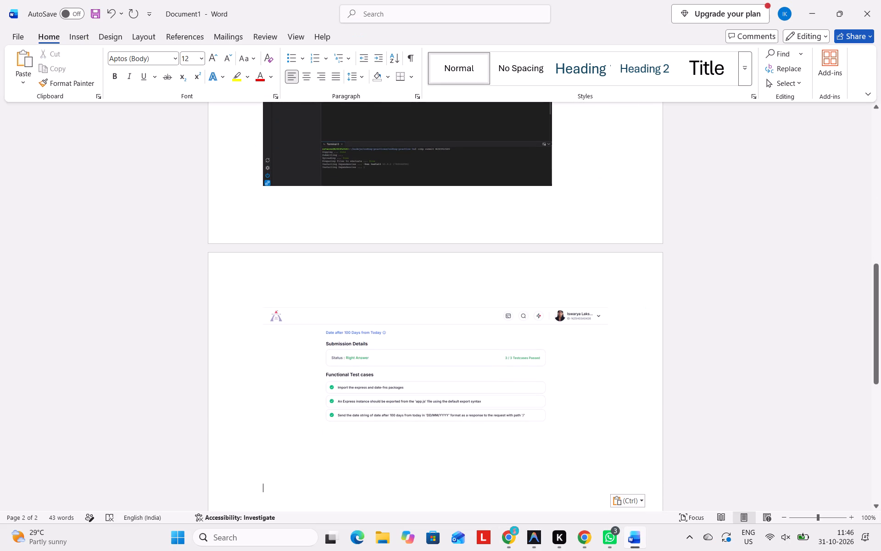
pyautogui.click(283, 328)
pyautogui.moveTo(263, 306); pyautogui.dragTo(286, 326)
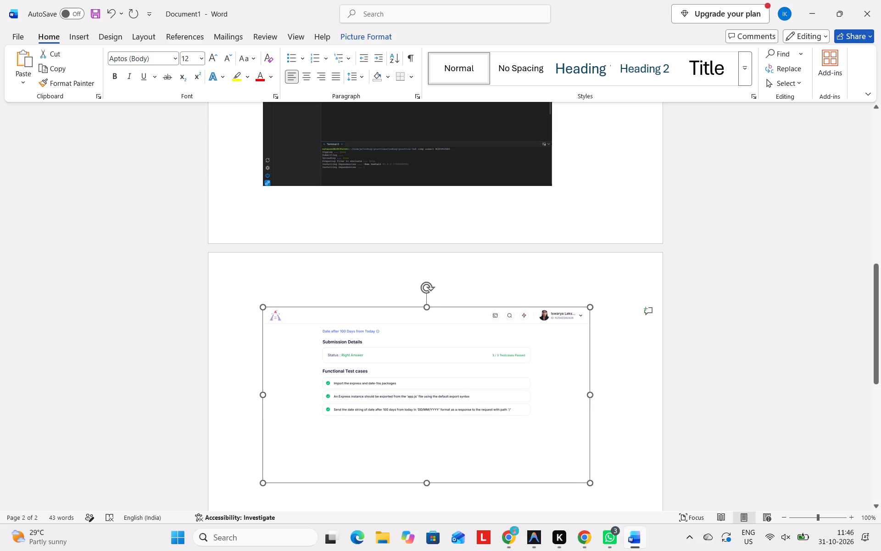
pyautogui.moveTo(286, 326); pyautogui.dragTo(290, 328)
# Add the heading "CODING PRACTICE -2:" below the submission details screenshot, followed by a new line.
pyautogui.scroll(-1, 290, 328)
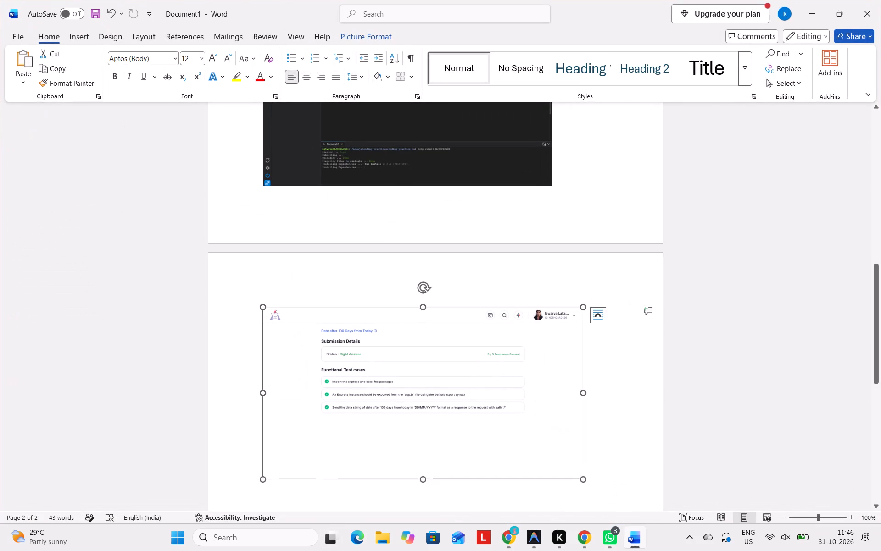
pyautogui.click(616, 472)
pyautogui.press('Return')
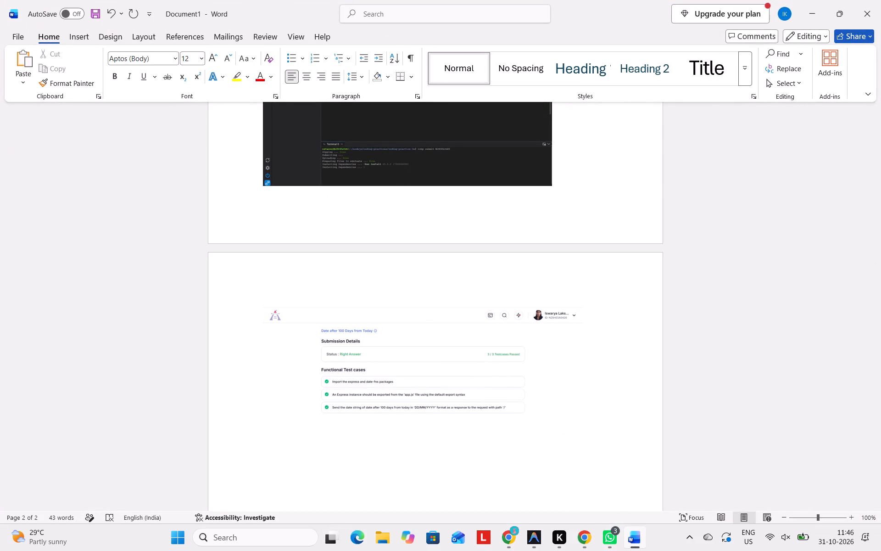
pyautogui.write('CODING PRACTICE')
pyautogui.press('space')
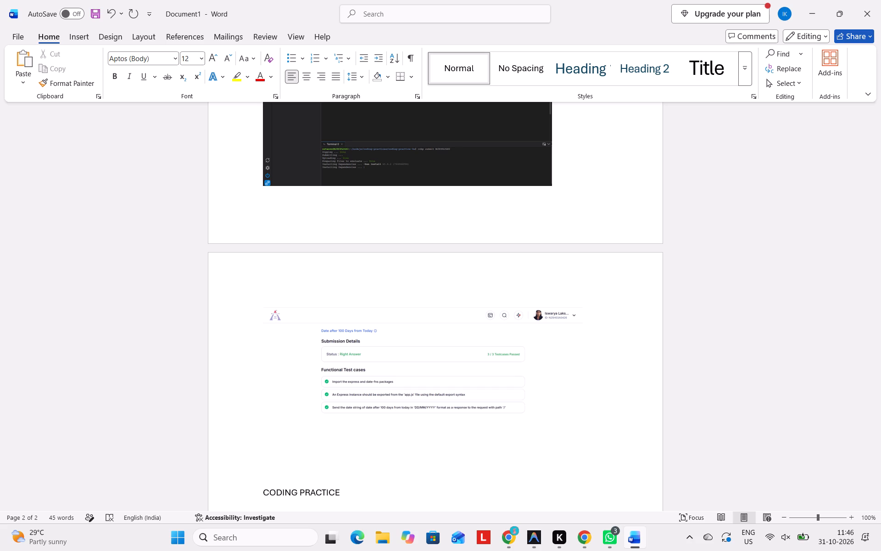
pyautogui.press('2')
pyautogui.press('BackSpace')
pyautogui.write('-2:')
pyautogui.press('Return')
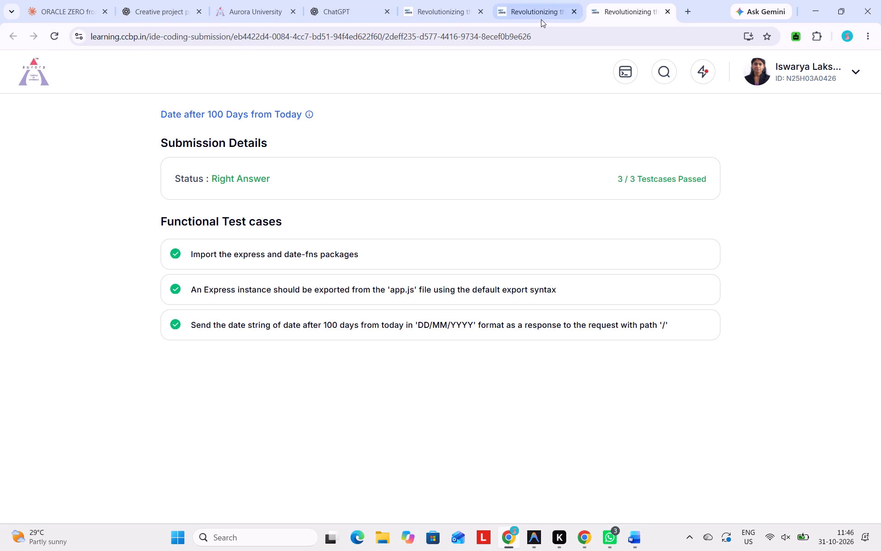
# In Chrome, close the submission and IDE tabs, return to the coding practice list and open the "Today's Date" question.
pyautogui.click(666, 11)
pyautogui.click(666, 11)
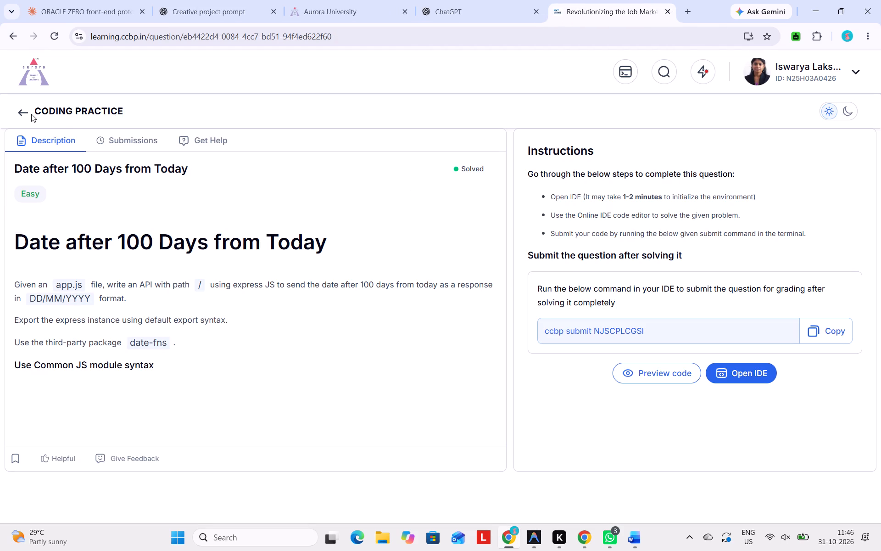
pyautogui.moveTo(31, 114); pyautogui.dragTo(26, 112)
pyautogui.click(26, 112)
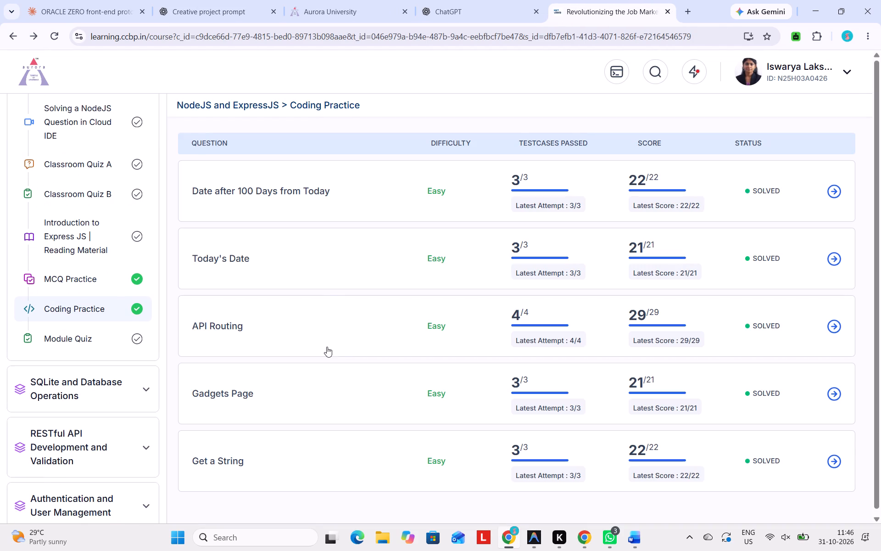
pyautogui.click(320, 263)
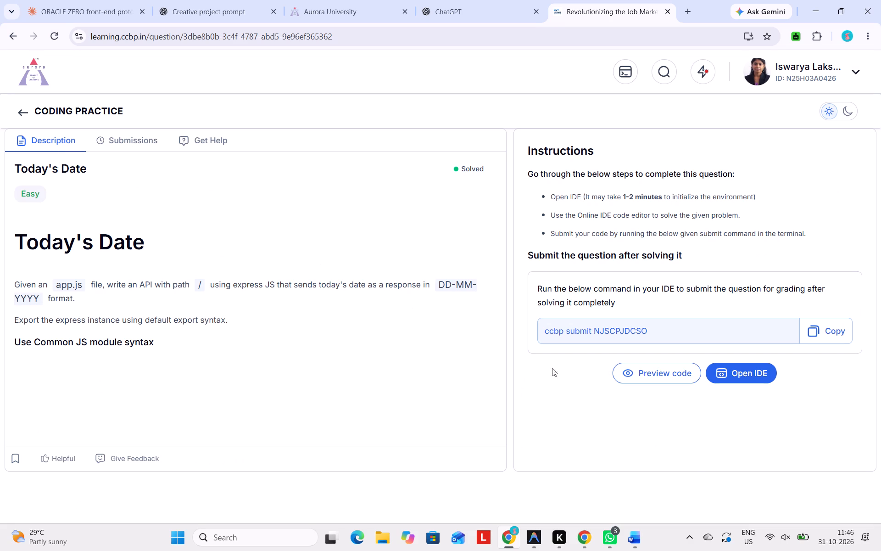
# Copy the Today's Date submit command and open its online IDE workspace, closing the IDE session active in another window.
pyautogui.click(818, 332)
pyautogui.click(742, 373)
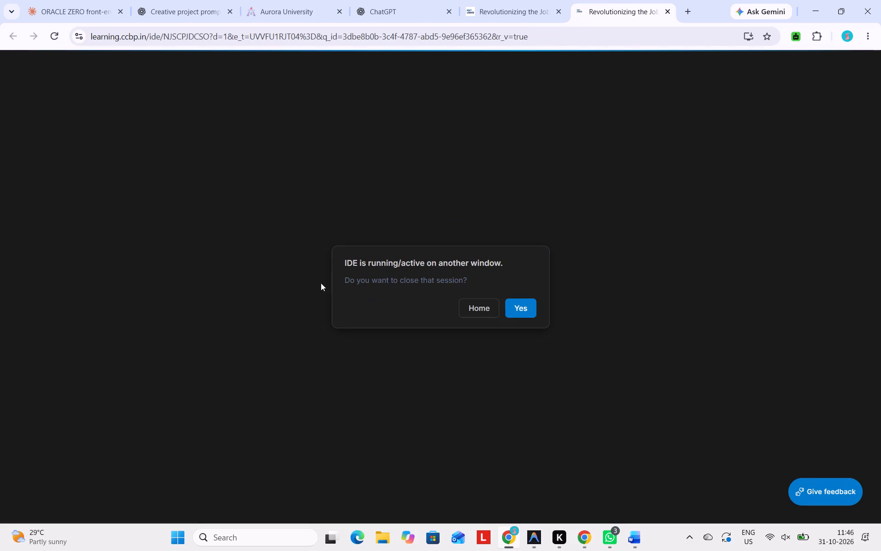
pyautogui.click(517, 306)
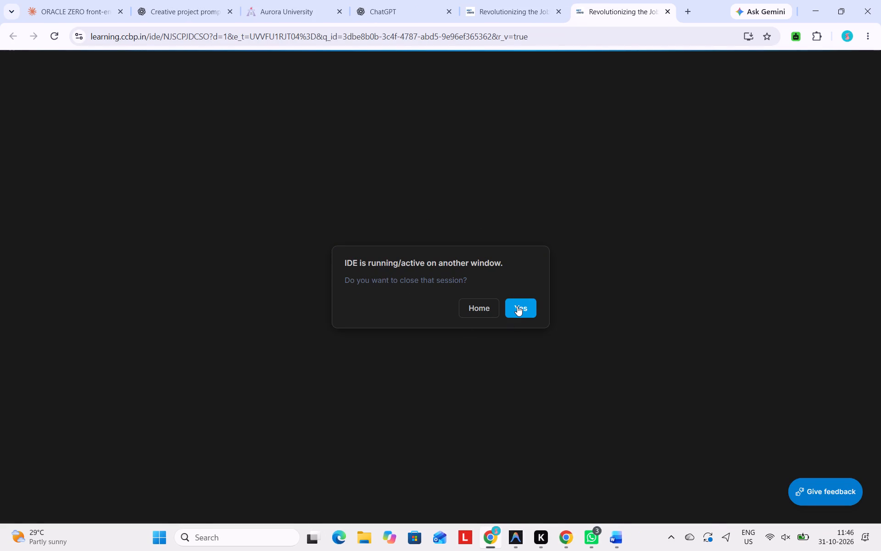
pyautogui.click(517, 306)
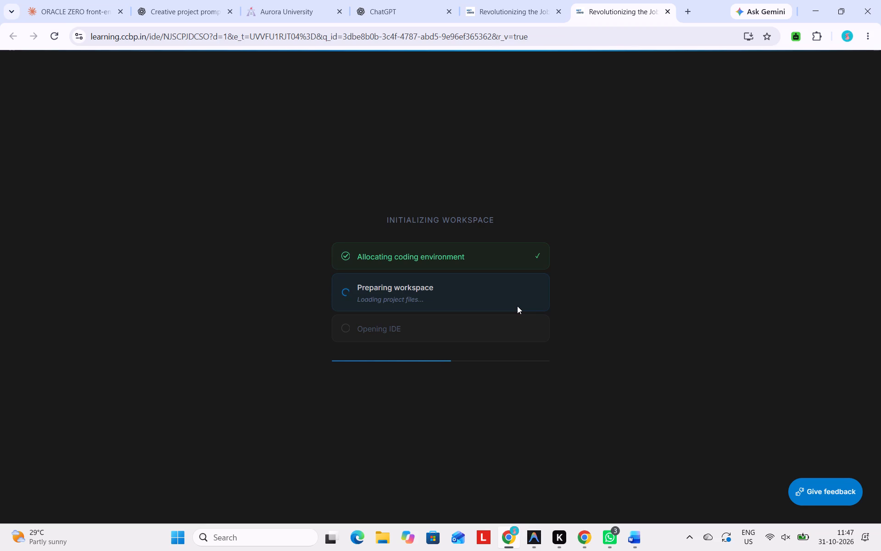
pyautogui.tripleClick(517, 306)
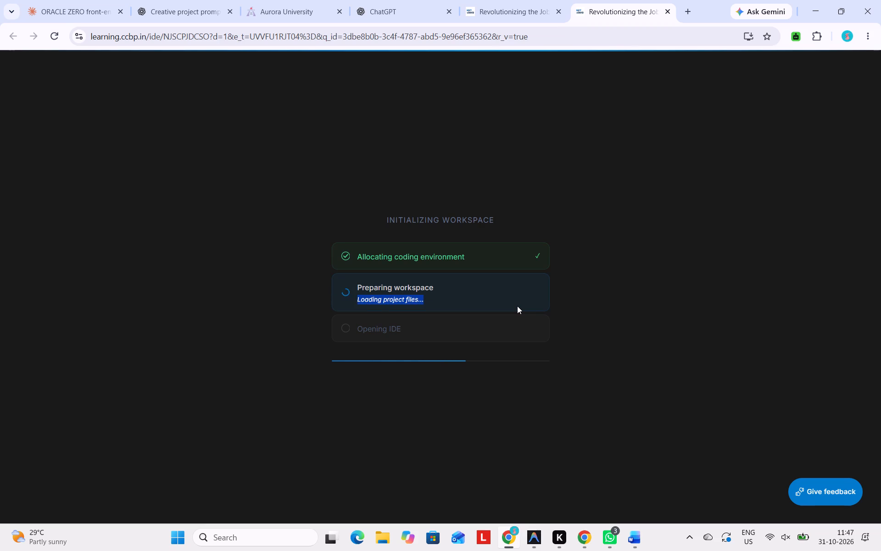
pyautogui.click(517, 306)
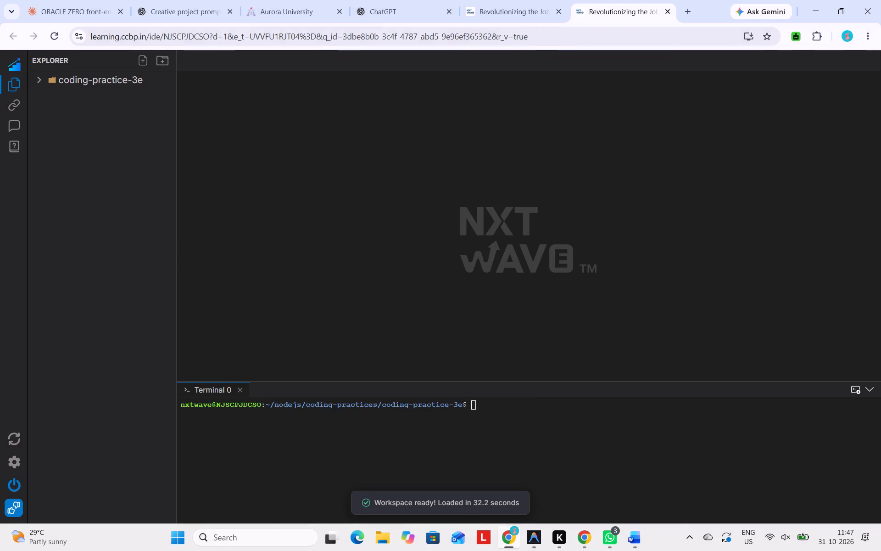
# Run the copied submit command for Today's Date in the online IDE terminal.
pyautogui.hotkey('ctrl', 'shift', 'v')
pyautogui.click(490, 415)
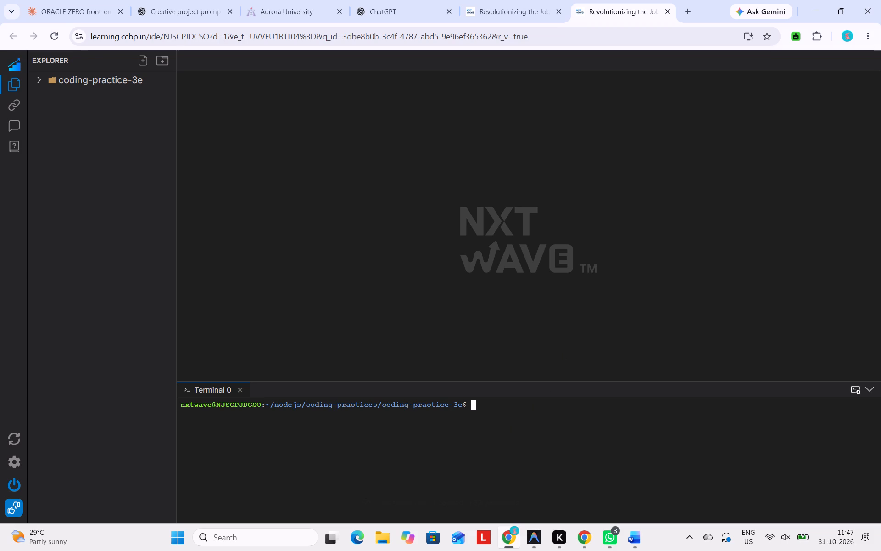
pyautogui.hotkey('ctrl', 'shift', 'v')
pyautogui.press('Return')
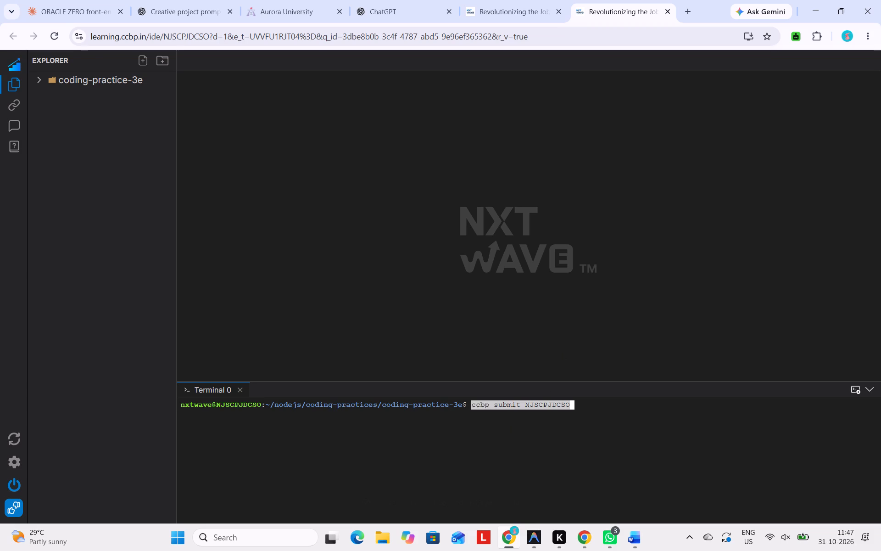
# Open app.js in the coding-practice-3e folder, capture the IDE with code and terminal, and paste the screenshot under "CODING PRACTICE -2:" in Word.
pyautogui.click(129, 75)
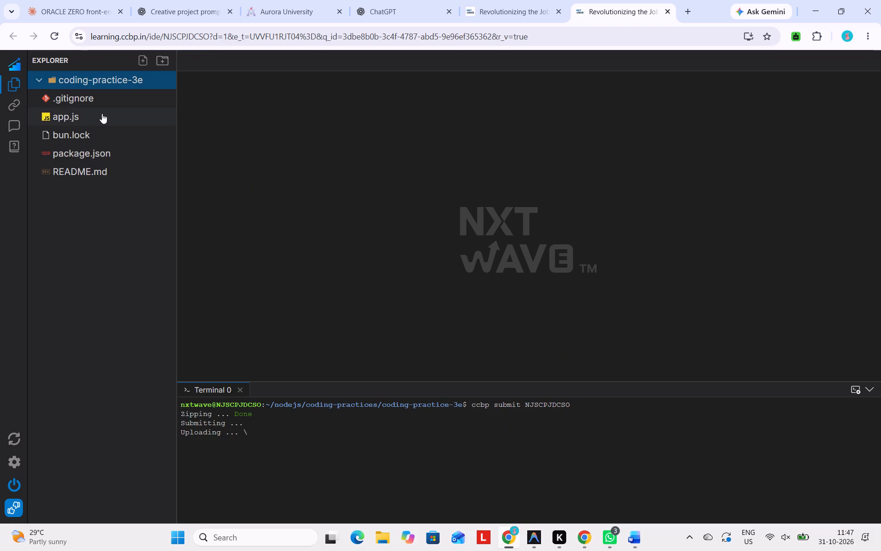
pyautogui.click(101, 114)
pyautogui.press('shift+super+s')
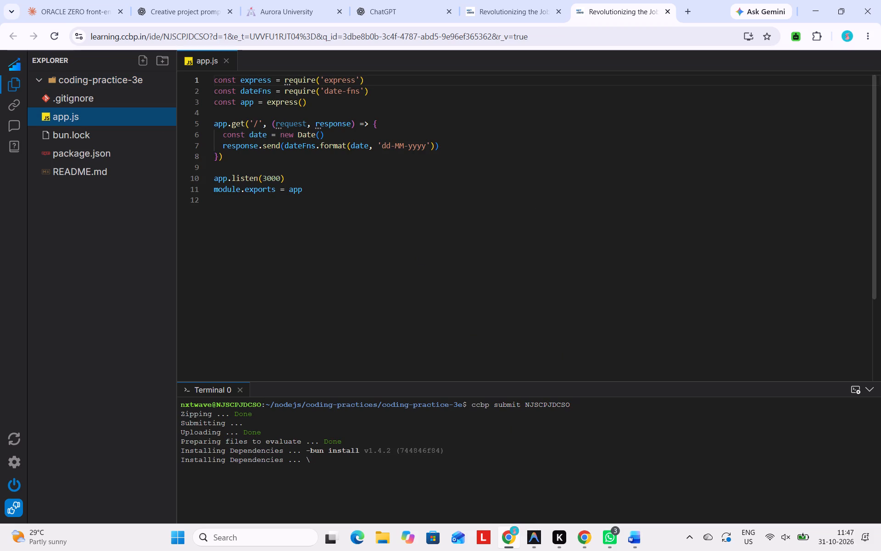
pyautogui.moveTo(0, 20); pyautogui.dragTo(94, 84)
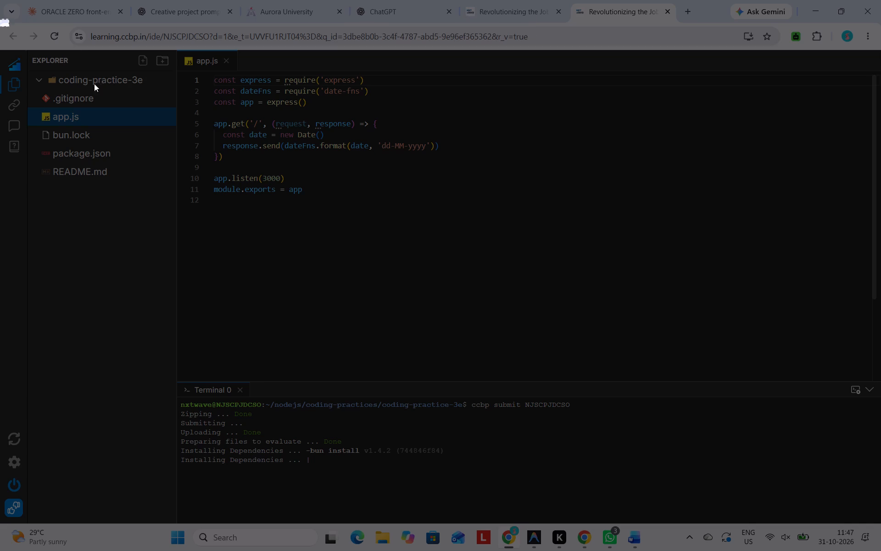
pyautogui.moveTo(94, 84); pyautogui.dragTo(880, 526)
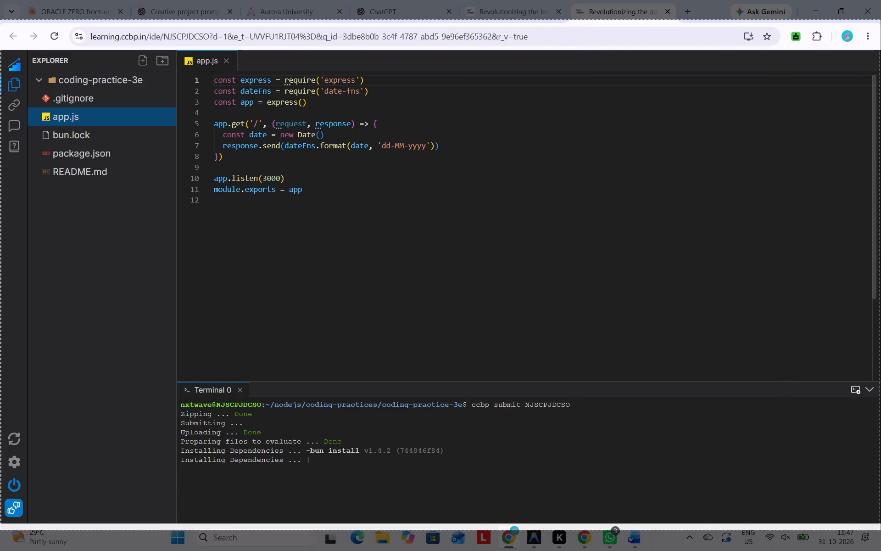
pyautogui.moveTo(880, 526); pyautogui.dragTo(880, 523)
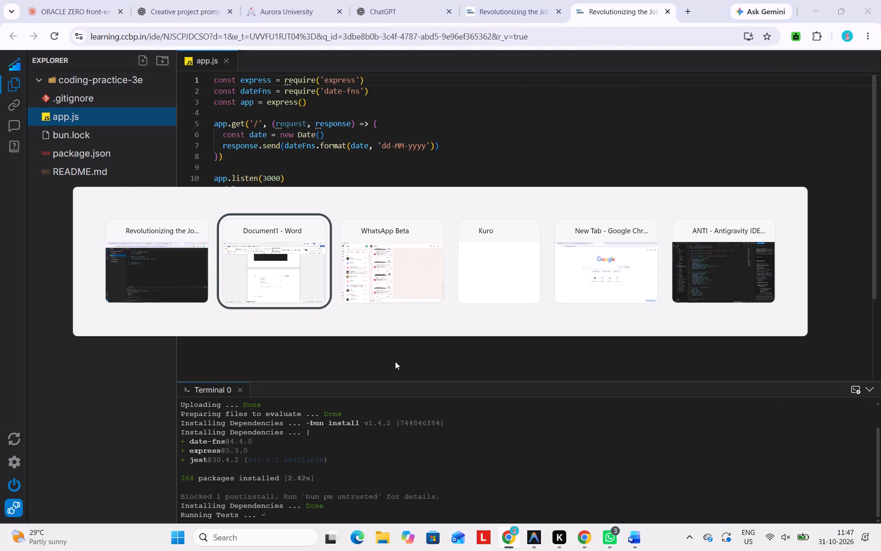
pyautogui.hotkey('ctrl', 'v')
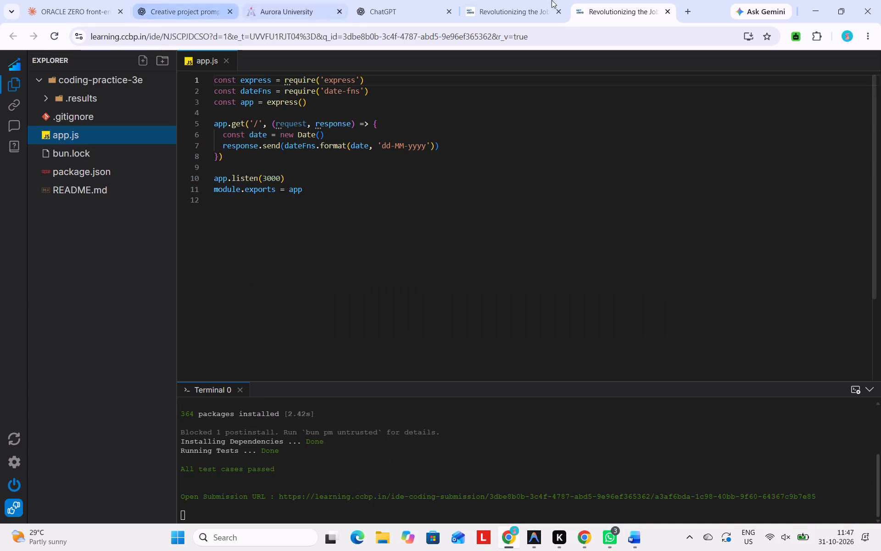
# Capture the Today's Date question page in Chrome and paste it in Word between the "CODING PRACTICE -2:" heading and the code screenshot.
pyautogui.click(536, 10)
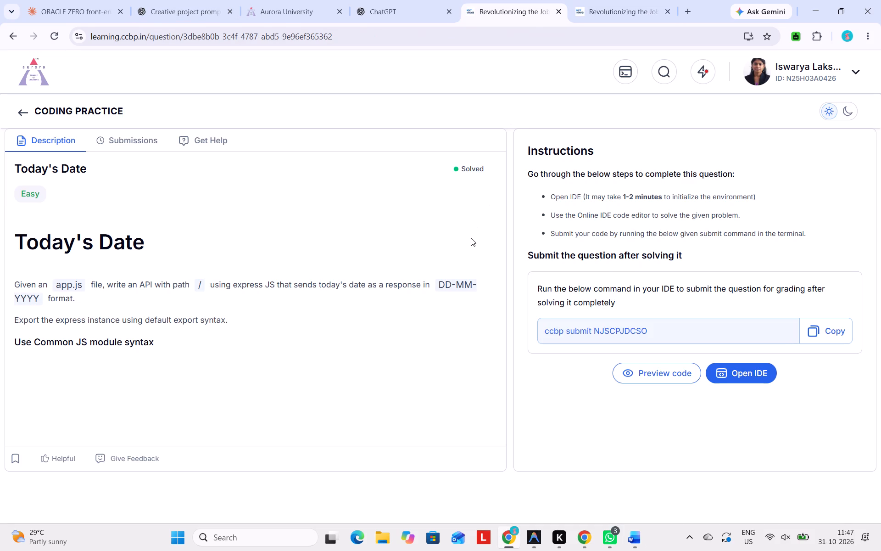
pyautogui.press('shift+super+s')
pyautogui.moveTo(0, 90); pyautogui.dragTo(880, 538)
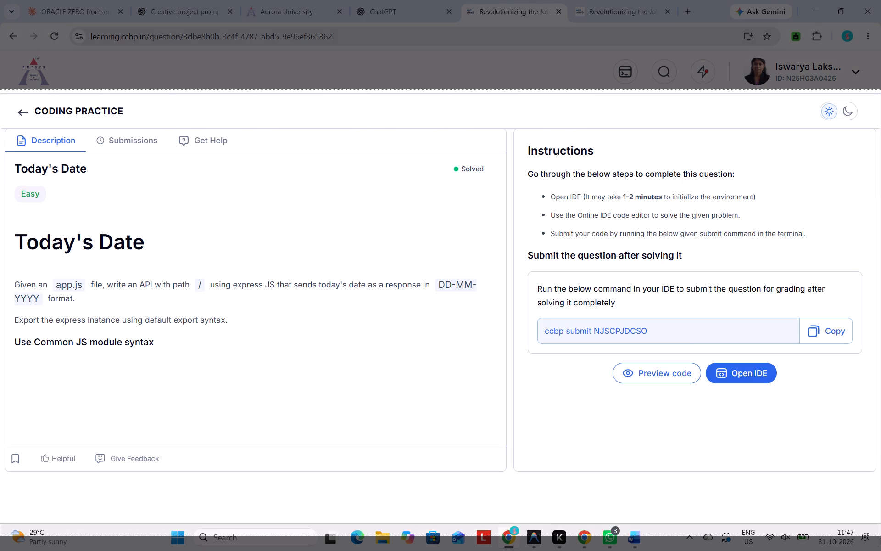
pyautogui.moveTo(880, 538); pyautogui.dragTo(880, 524)
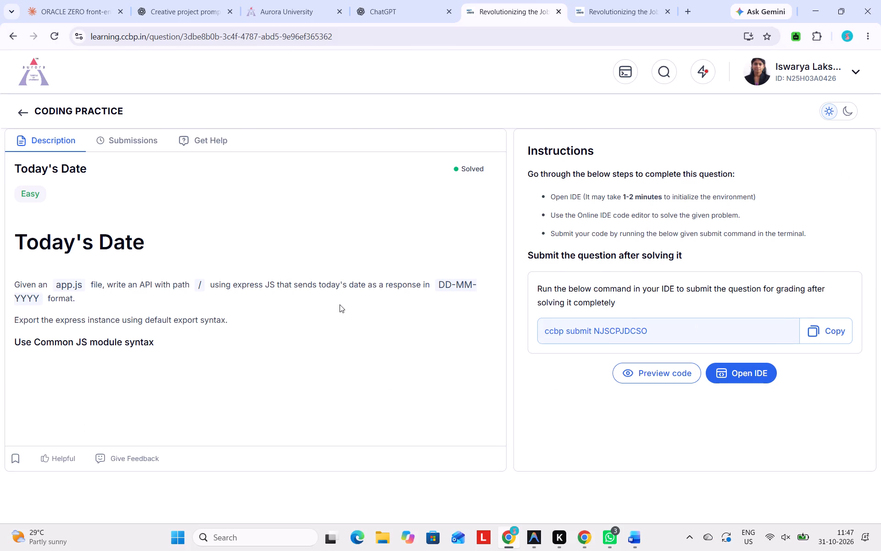
pyautogui.click(371, 277)
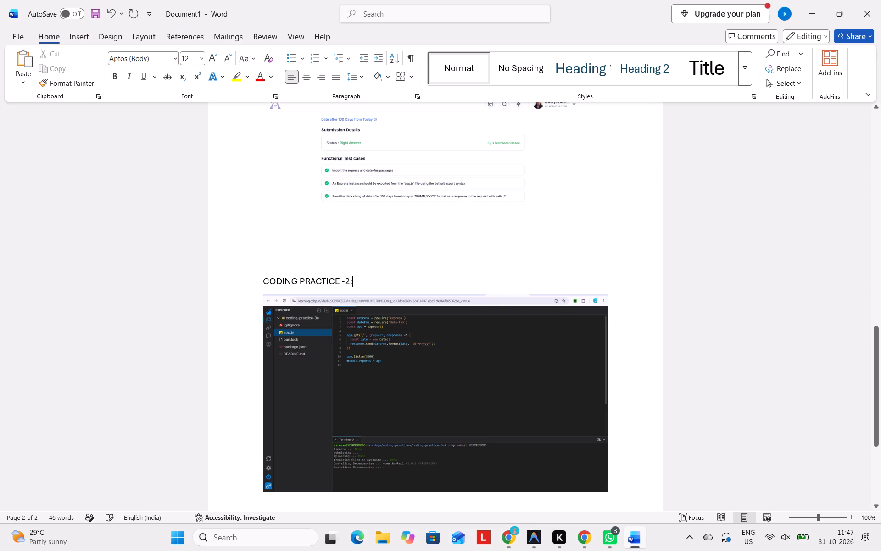
pyautogui.press('Return')
pyautogui.hotkey('ctrl', 'v')
pyautogui.scroll(-3, 371, 277)
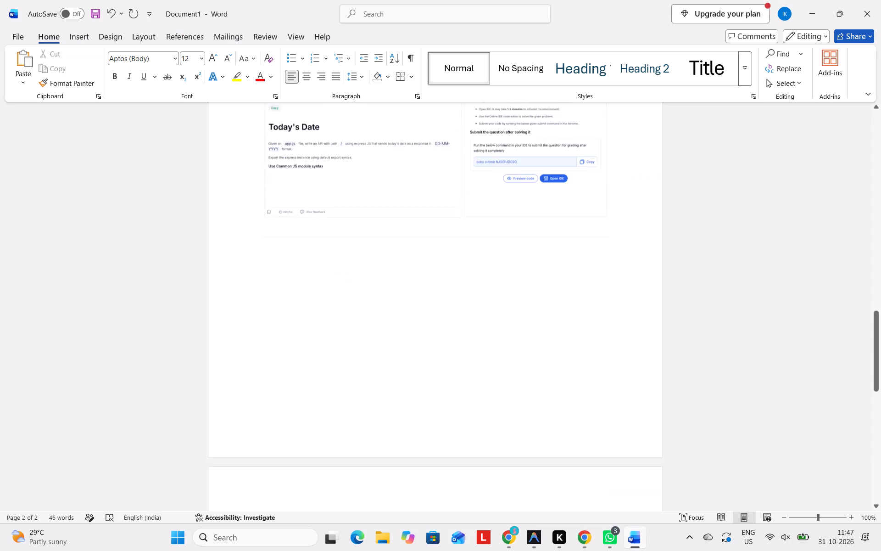
pyautogui.scroll(2, 371, 277)
pyautogui.hscroll(1, 371, 277)
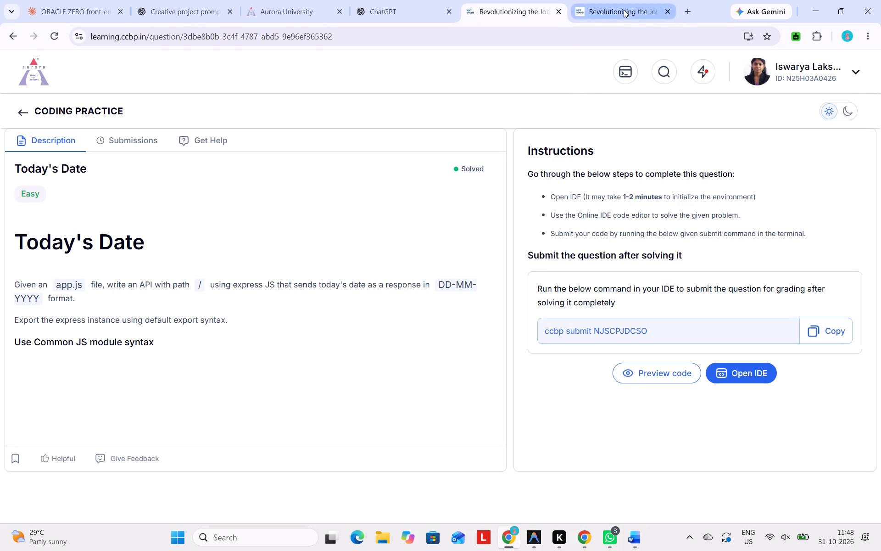
# Open the Today's Date submission URL from the IDE terminal, capture the submission details page and paste it below the question screenshot in Word.
pyautogui.click(624, 10)
pyautogui.click(347, 498)
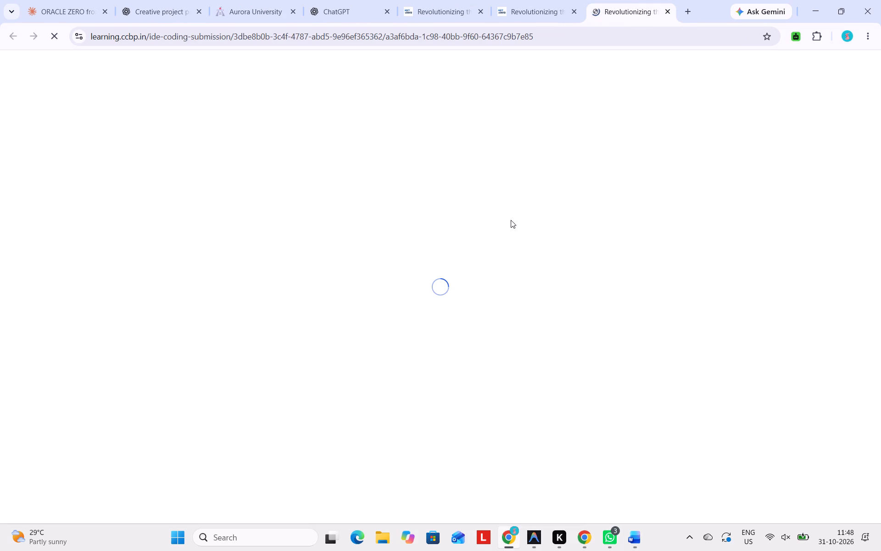
pyautogui.scroll(-1, 511, 220)
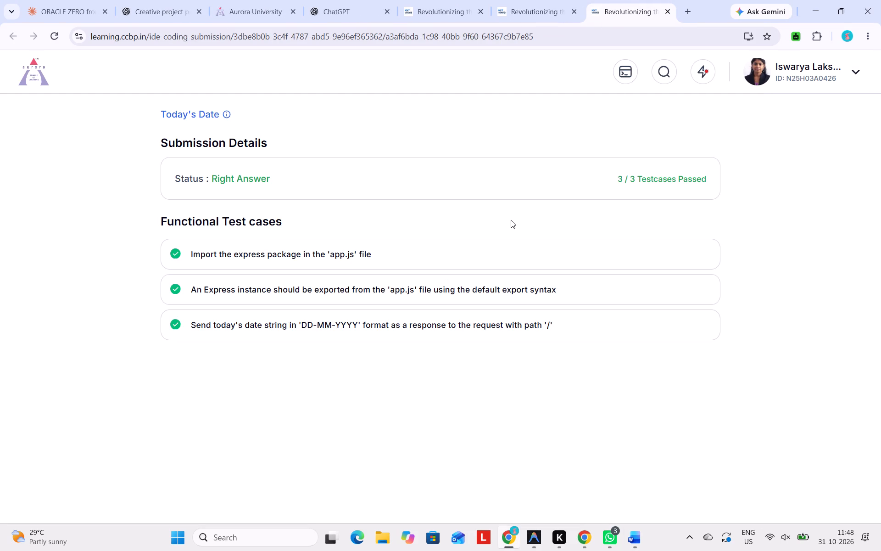
pyautogui.press('shift+super+s')
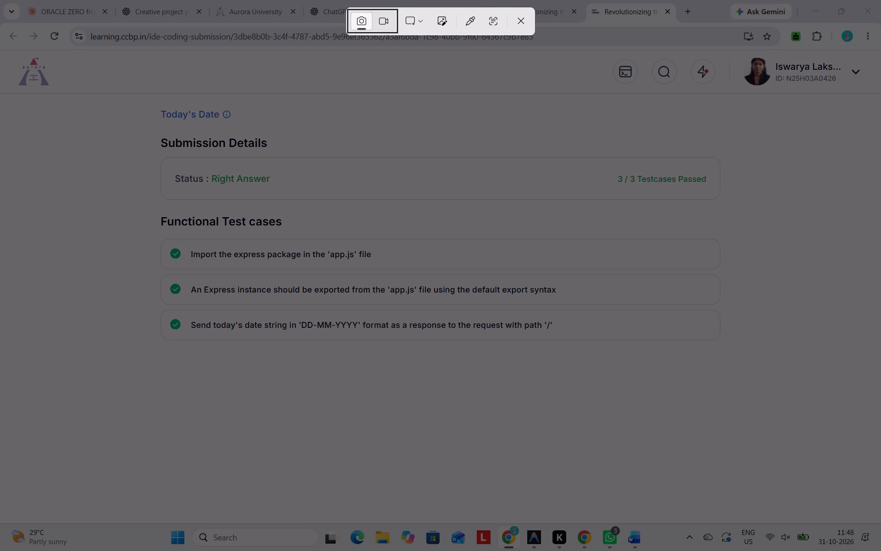
pyautogui.click(0, 47)
pyautogui.moveTo(0, 23); pyautogui.dragTo(880, 519)
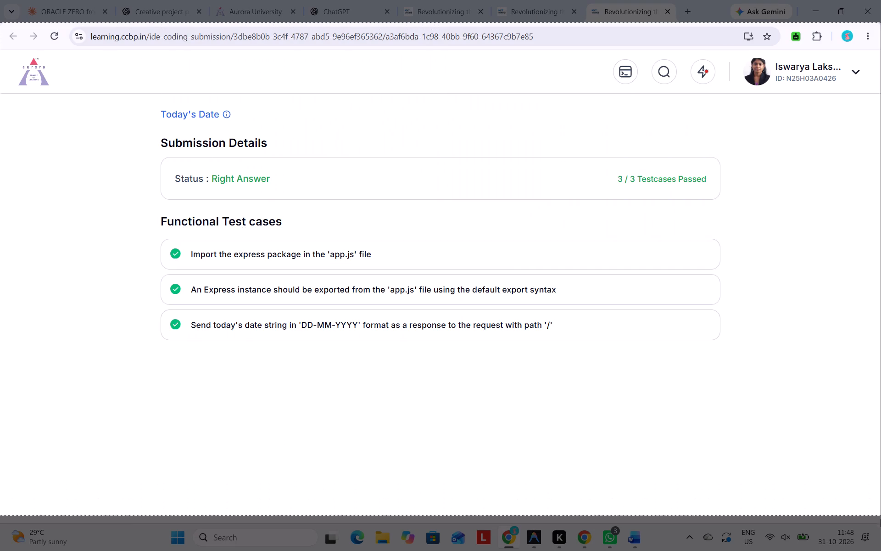
pyautogui.moveTo(880, 519); pyautogui.dragTo(880, 522)
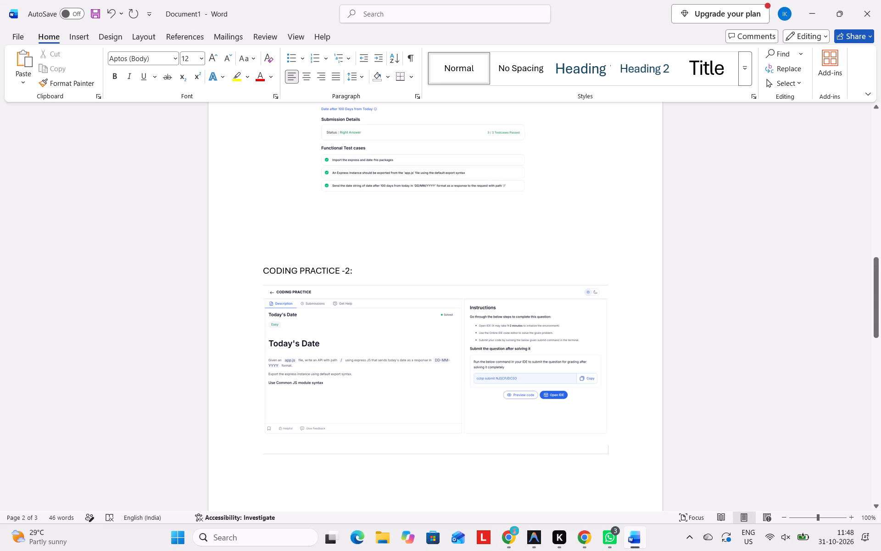
pyautogui.scroll(-1, 354, 435)
pyautogui.press('Return')
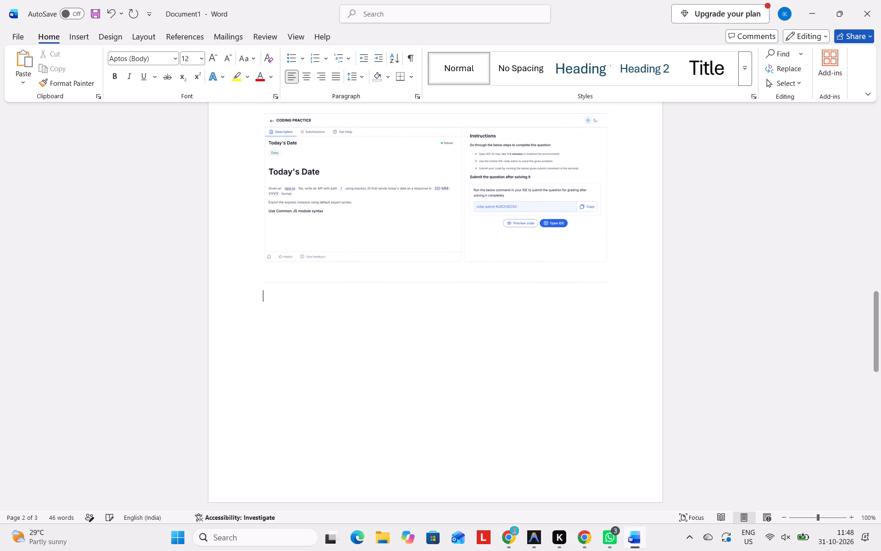
pyautogui.hotkey('ctrl', 'v')
# Move the Today's Date submission details screenshot to a new line below the app.js code screenshot.
pyautogui.scroll(1, 354, 435)
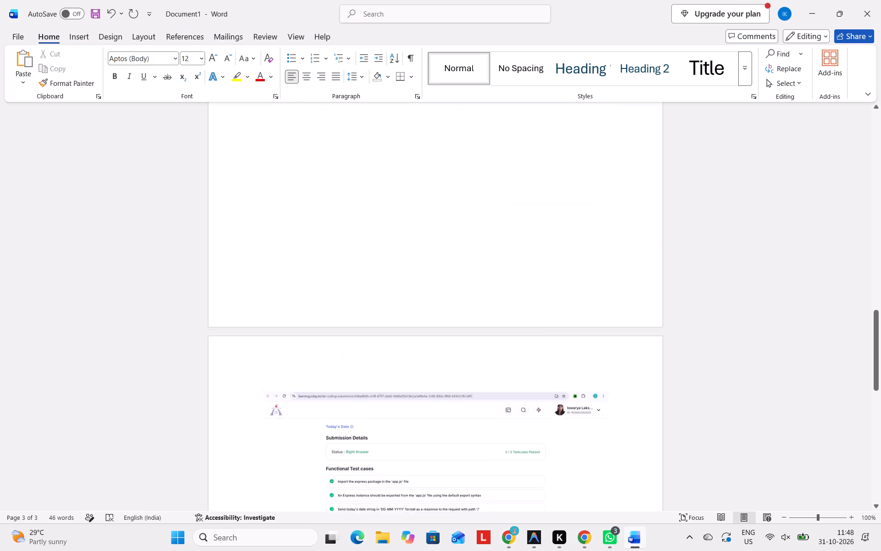
pyautogui.scroll(2, 354, 435)
pyautogui.scroll(-3, 354, 435)
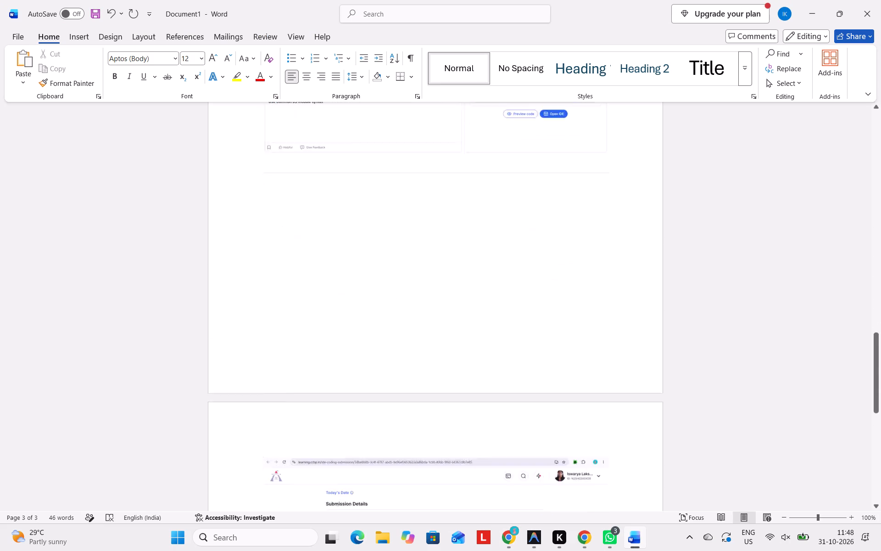
pyautogui.scroll(-3, 354, 435)
pyautogui.scroll(1, 354, 435)
pyautogui.click(347, 224)
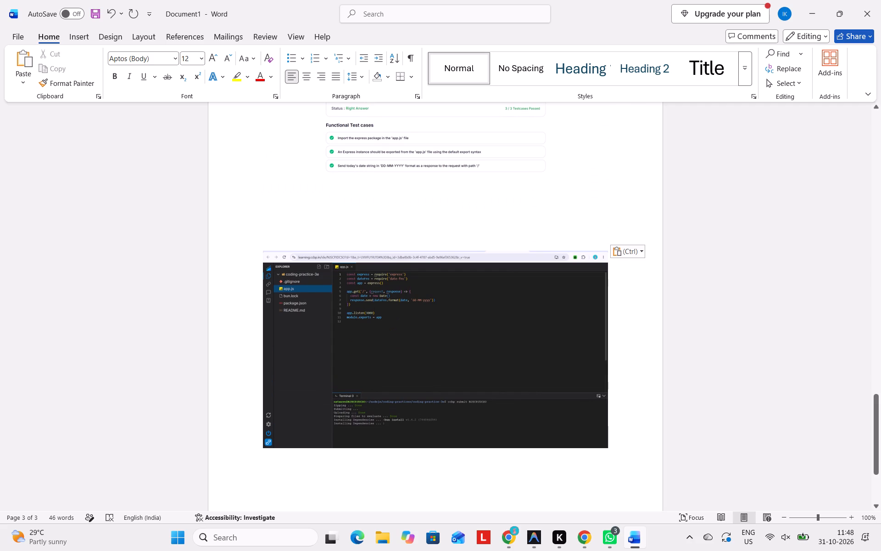
pyautogui.hotkey('ctrl', 'c')
pyautogui.press('BackSpace')
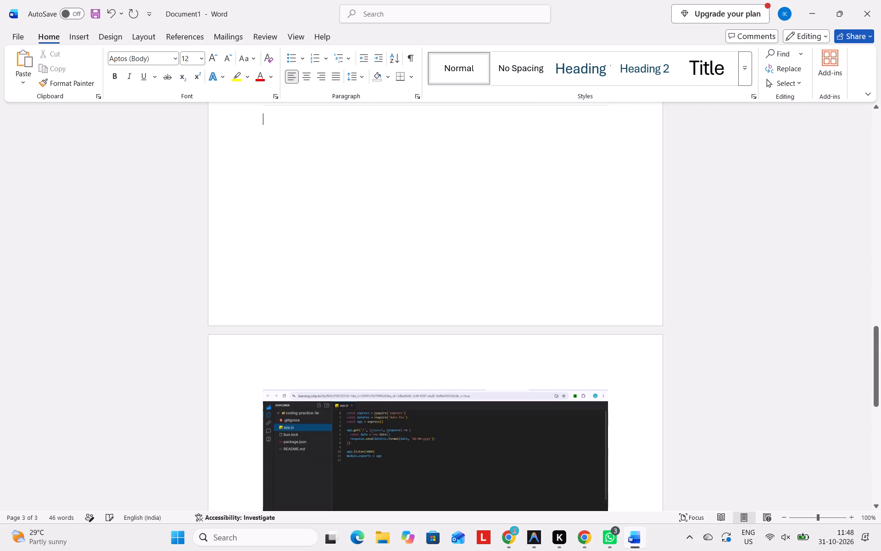
pyautogui.scroll(-5, 407, 362)
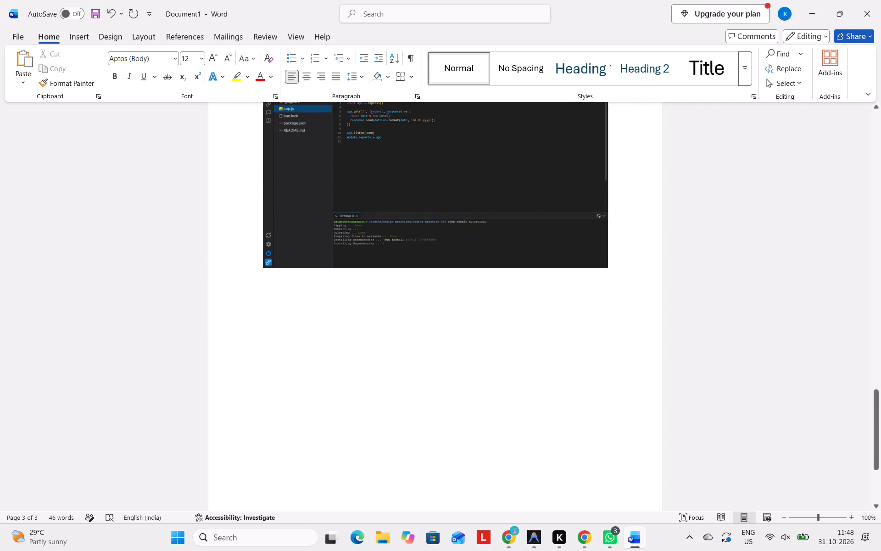
pyautogui.click(625, 263)
pyautogui.press('Return')
pyautogui.hotkey('ctrl', 'v')
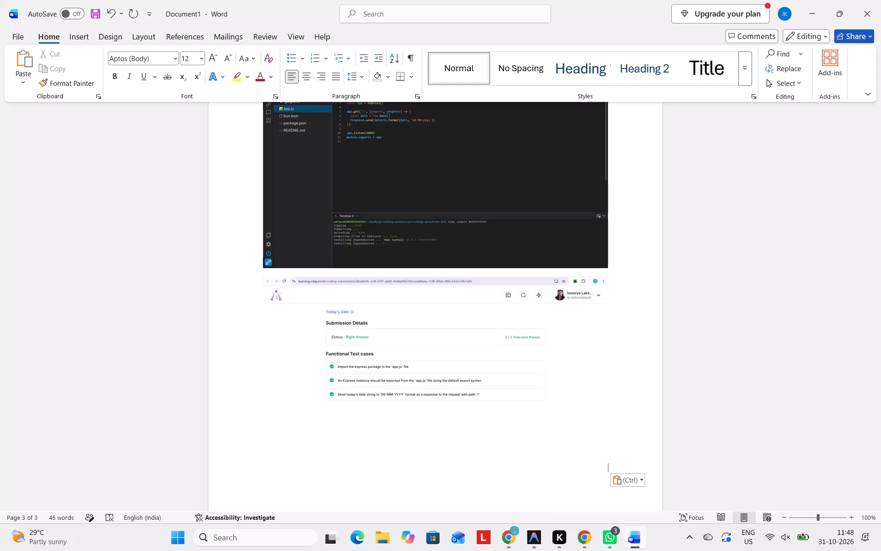
# Enlarge the "Date after 100 Days from Today" submission details screenshot proportionally to slightly more than the text width.
pyautogui.scroll(1, 625, 263)
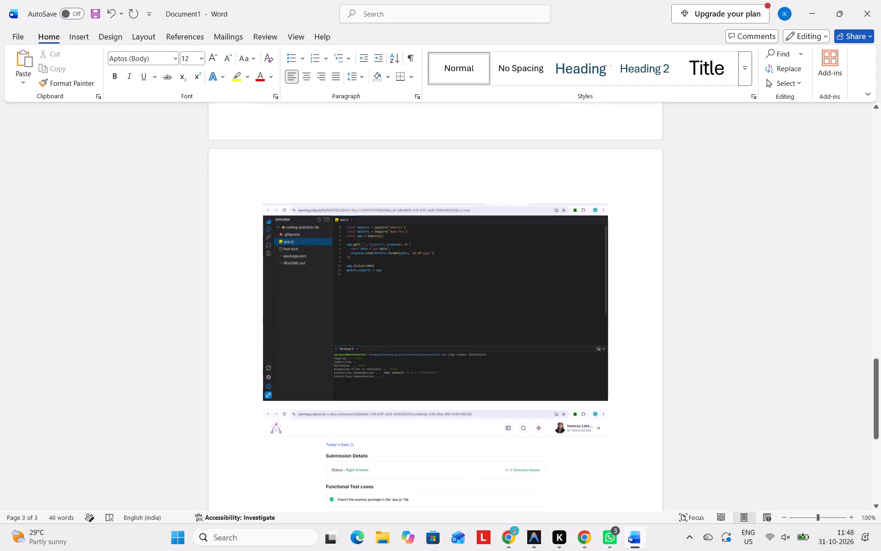
pyautogui.scroll(8, 625, 263)
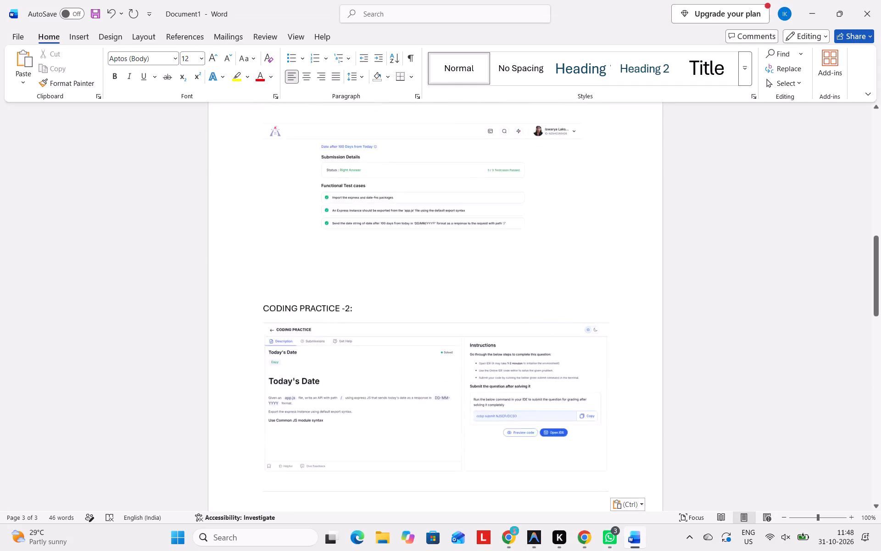
pyautogui.scroll(1, 625, 263)
pyautogui.scroll(1, 462, 300)
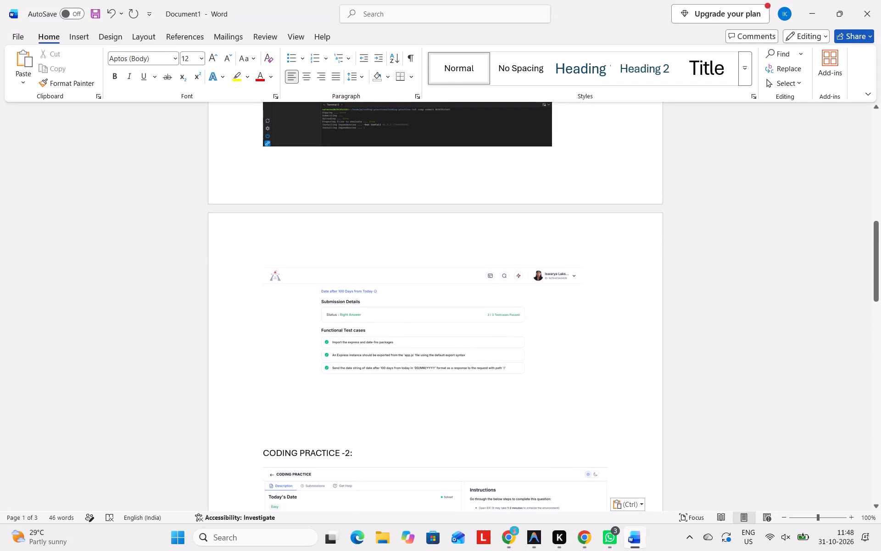
pyautogui.click(462, 300)
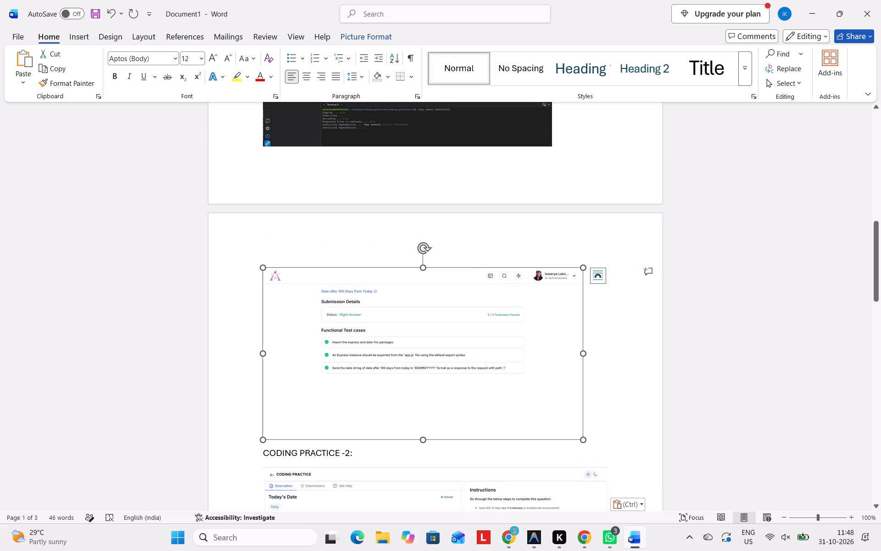
pyautogui.moveTo(585, 443); pyautogui.dragTo(594, 450)
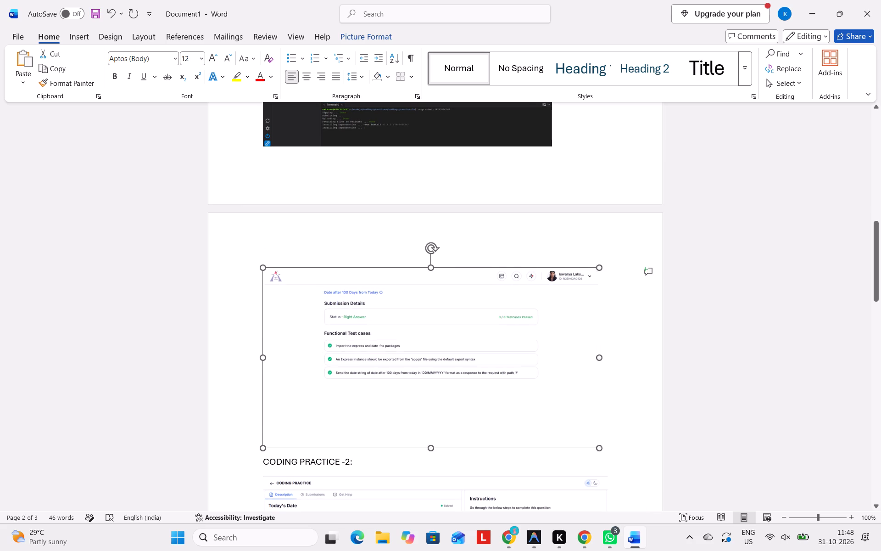
pyautogui.moveTo(594, 450); pyautogui.dragTo(599, 456)
# Enlarge the Today's Date question screenshot proportionally so it extends into the page's right margin.
pyautogui.scroll(-4, 599, 456)
pyautogui.scroll(1, 546, 405)
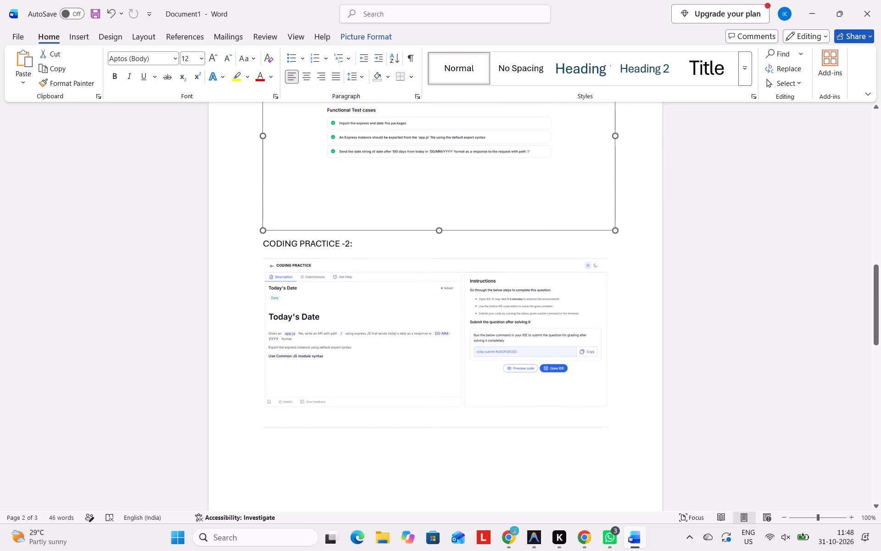
pyautogui.click(517, 382)
pyautogui.moveTo(608, 431); pyautogui.dragTo(618, 449)
# Enlarge the first practice's app.js code screenshot proportionally until slightly wider than the question screenshot above, keeping it on the same page.
pyautogui.scroll(1, 513, 388)
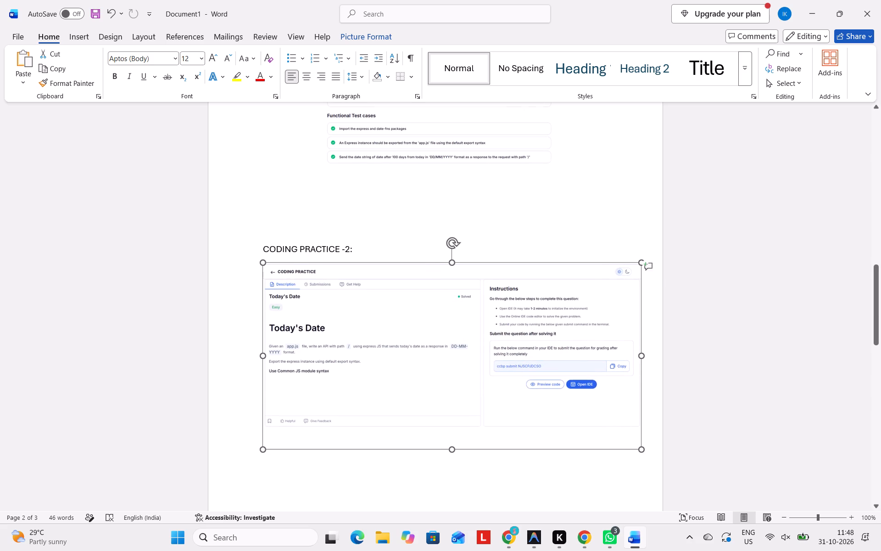
pyautogui.scroll(1, 513, 388)
pyautogui.scroll(3, 495, 317)
pyautogui.click(495, 317)
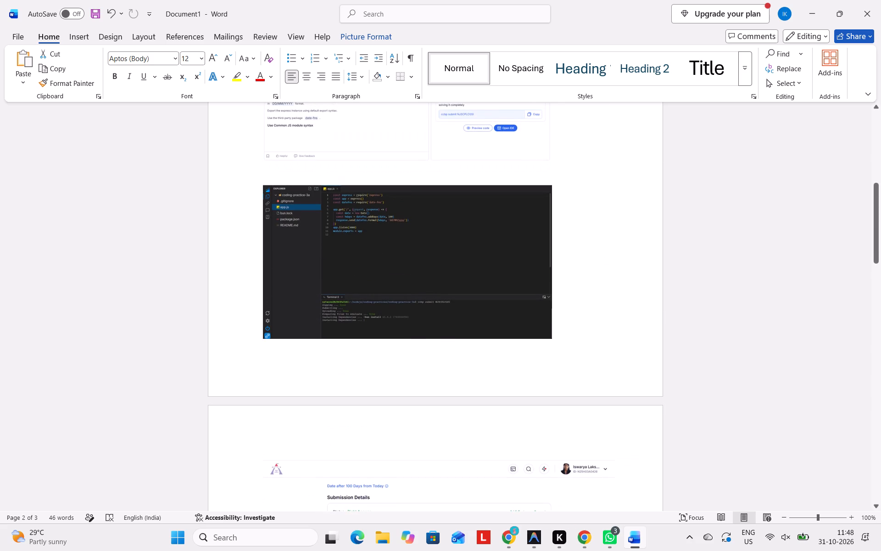
pyautogui.moveTo(553, 339); pyautogui.dragTo(569, 348)
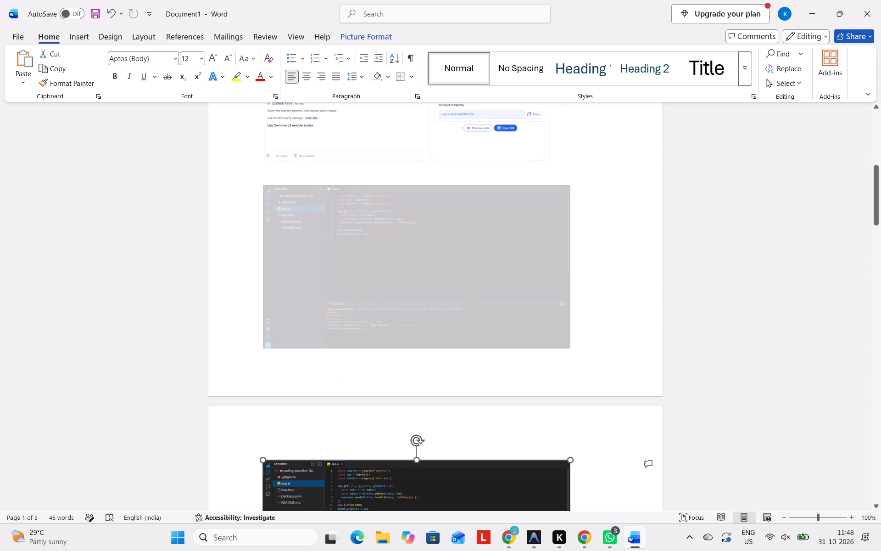
pyautogui.moveTo(569, 348); pyautogui.dragTo(558, 337)
pyautogui.click(450, 409)
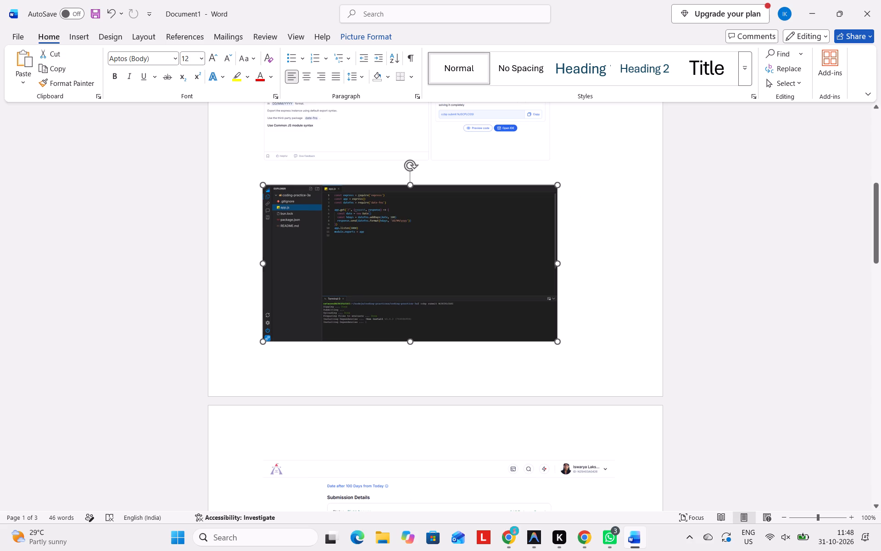
# Add the heading "CODING PRACTICE -3:" on a new line below the Today's Date submission details screenshot, followed by an empty line.
pyautogui.scroll(-6, 450, 409)
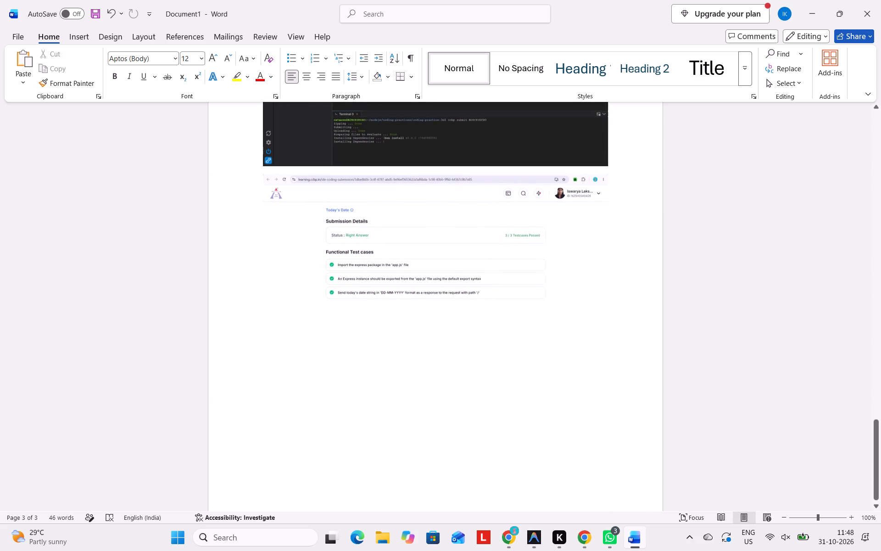
pyautogui.click(464, 404)
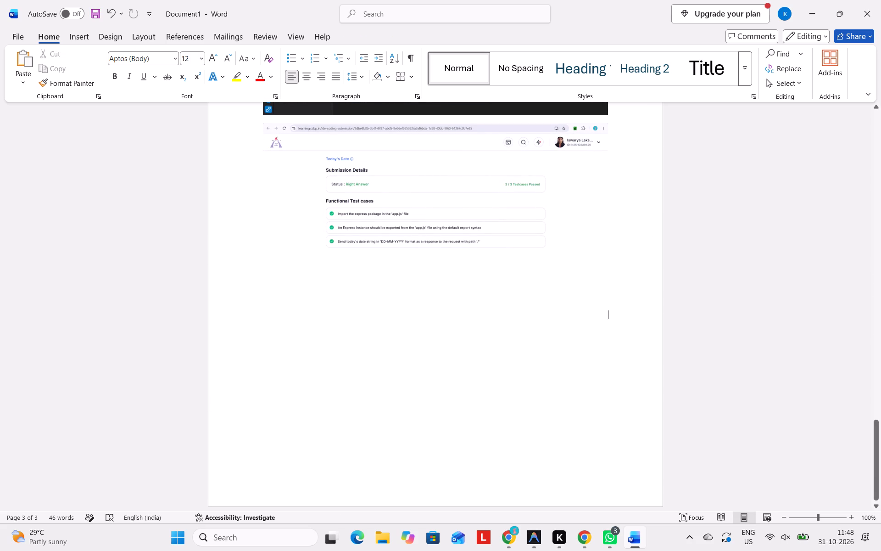
pyautogui.press('Return')
pyautogui.write('CODIN')
pyautogui.press('g')
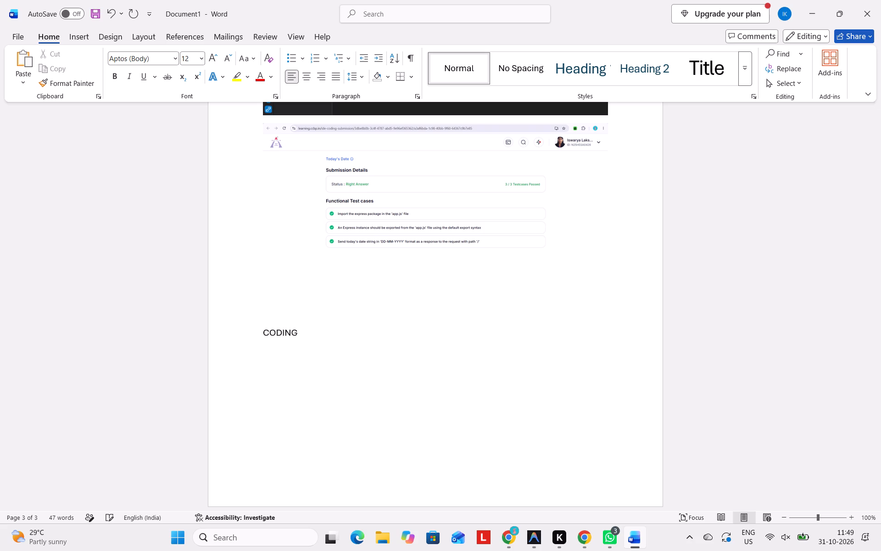
pyautogui.press('space')
pyautogui.write('PR')
pyautogui.press('BackSpace')
pyautogui.write('RACTICE -3')
pyautogui.hotkey('shift', ':')
pyautogui.press('Return')
# Shrink the Today's Date app.js code screenshot proportionally to about 85 percent of the text width.
pyautogui.scroll(2, 507, 298)
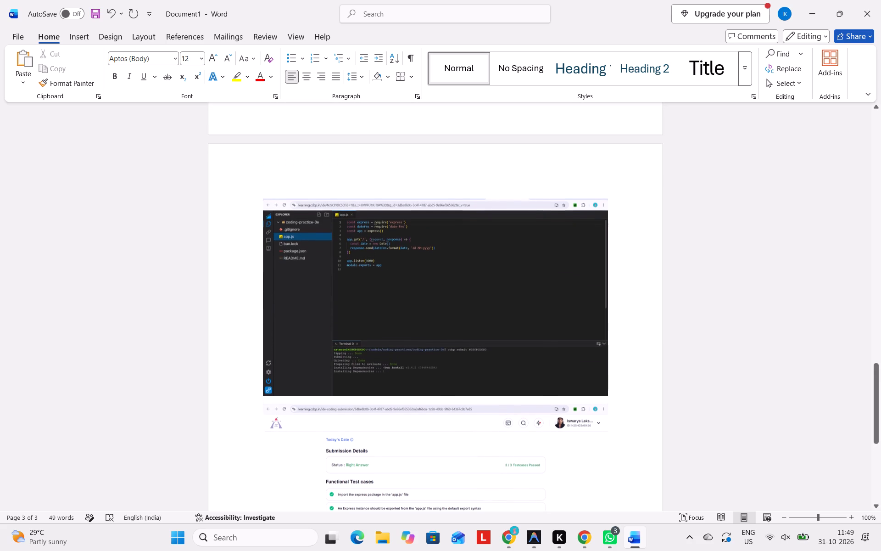
pyautogui.scroll(1, 507, 298)
pyautogui.click(492, 260)
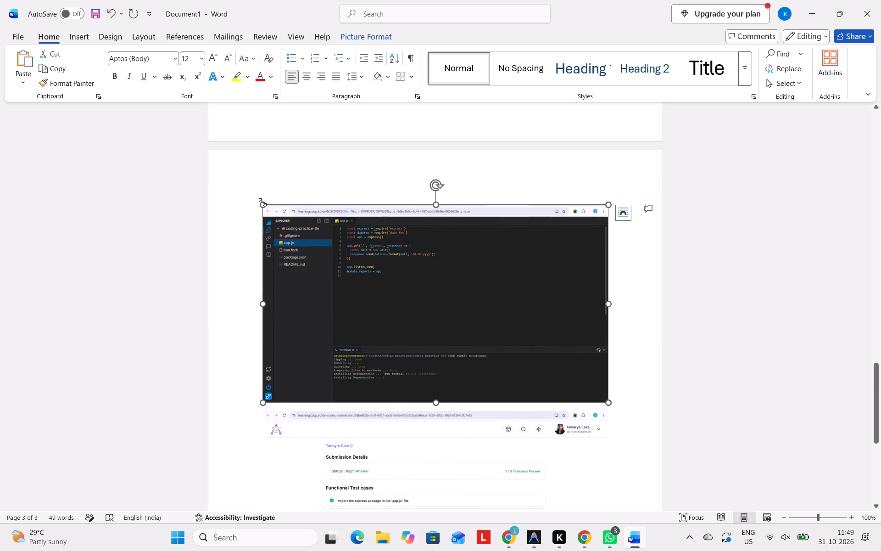
pyautogui.moveTo(262, 202); pyautogui.dragTo(322, 235)
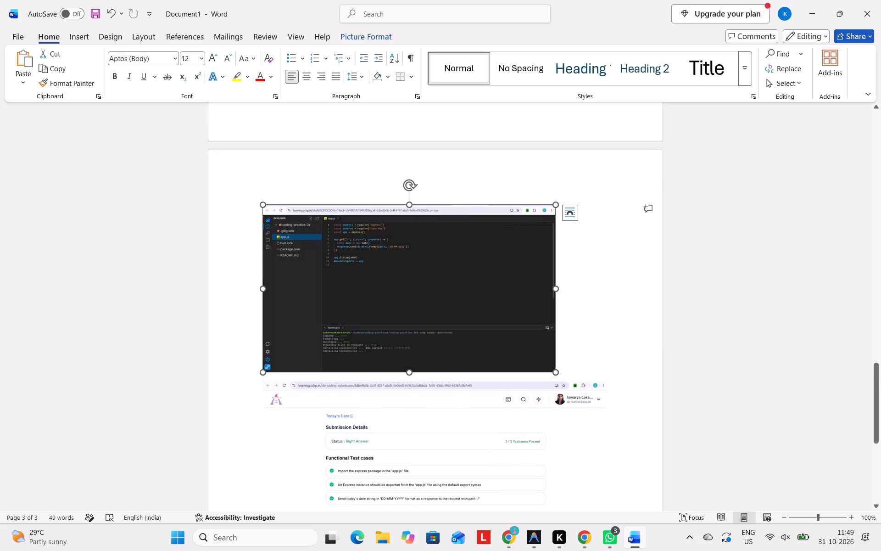
# Shrink the Today's Date submission details screenshot proportionally to about the same width as the code screenshot above it.
pyautogui.click(291, 414)
pyautogui.scroll(-1, 291, 414)
pyautogui.moveTo(263, 283); pyautogui.dragTo(322, 327)
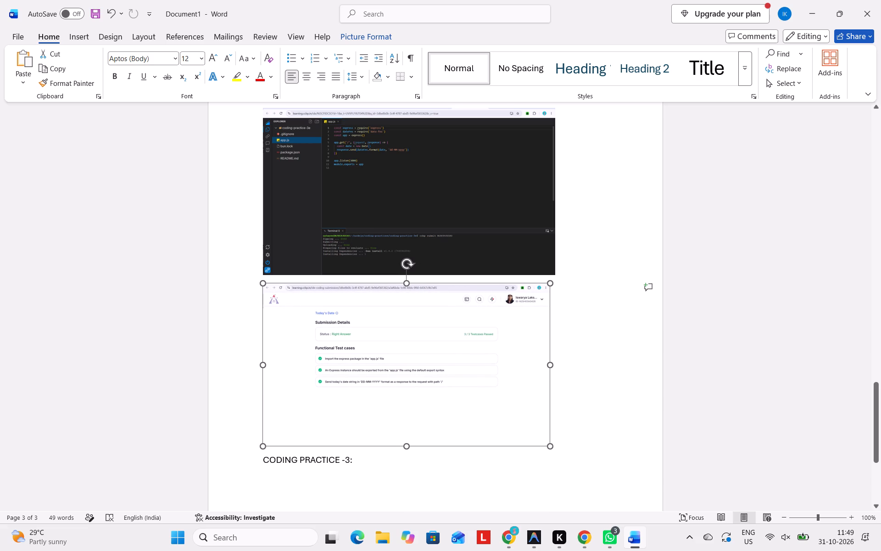
pyautogui.moveTo(322, 327); pyautogui.dragTo(314, 323)
pyautogui.click(314, 323)
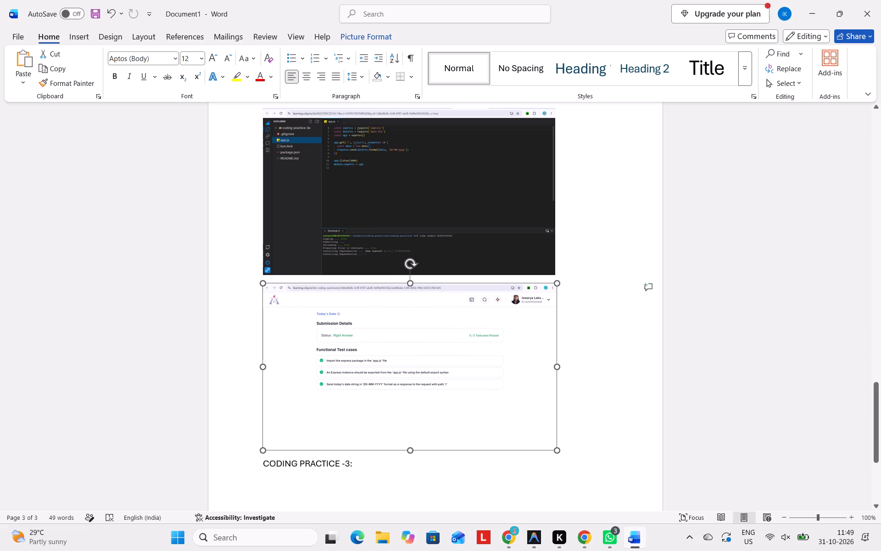
pyautogui.click(361, 273)
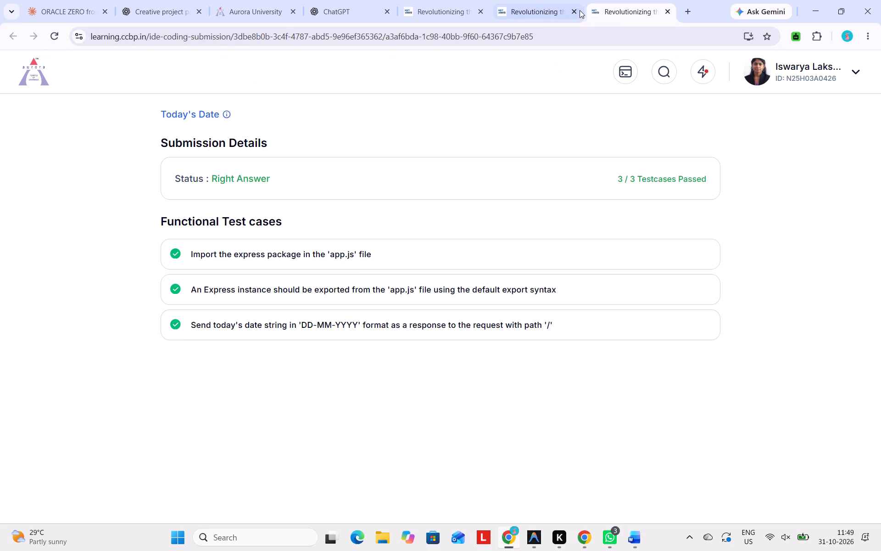
# In Chrome, close the Today's Date submission and IDE tabs, return to the course page and open the API Routing coding practice.
pyautogui.doubleClick(576, 10)
pyautogui.click(573, 10)
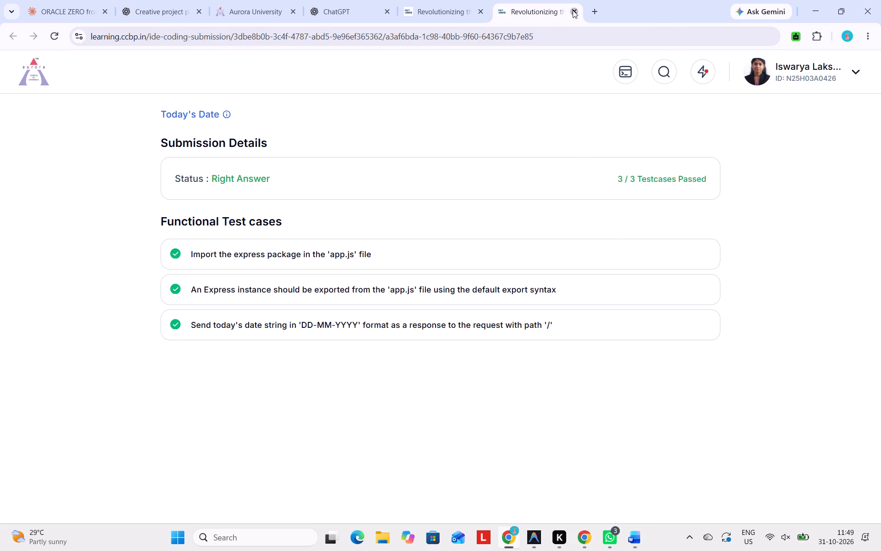
pyautogui.click(27, 114)
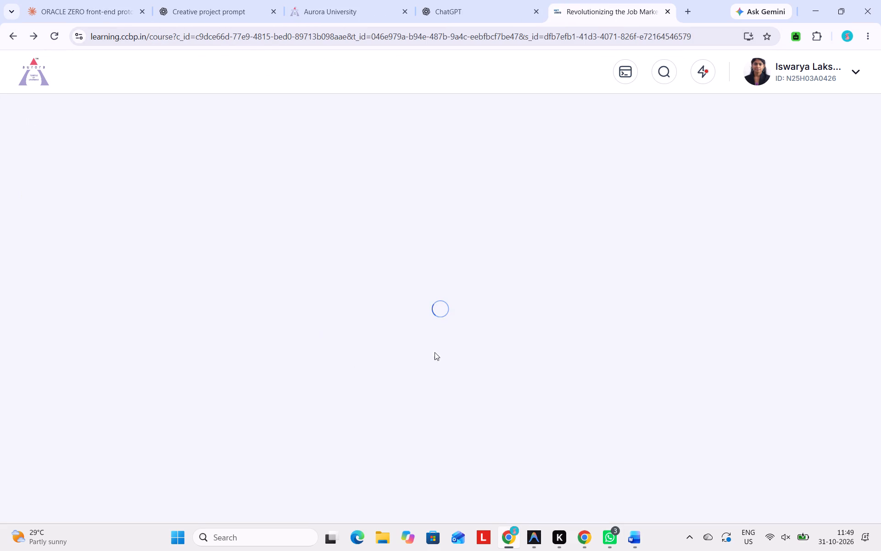
pyautogui.click(325, 330)
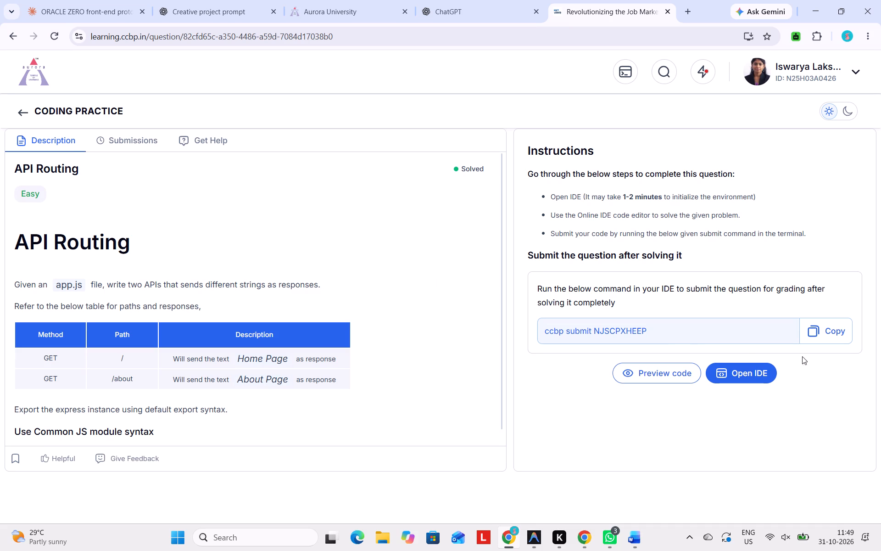
# Copy the API Routing submit command and open its IDE, agreeing to close the session active in another window.
pyautogui.click(822, 333)
pyautogui.click(747, 379)
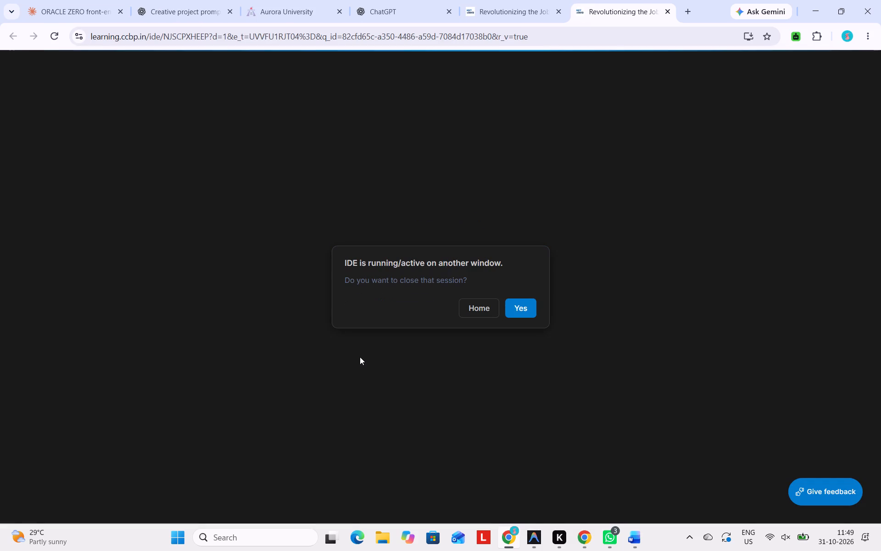
pyautogui.click(514, 305)
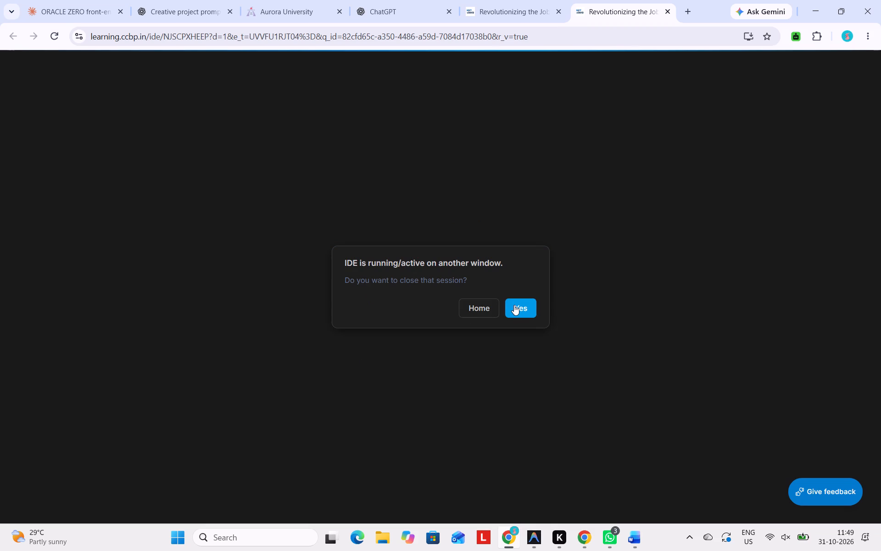
pyautogui.click(514, 305)
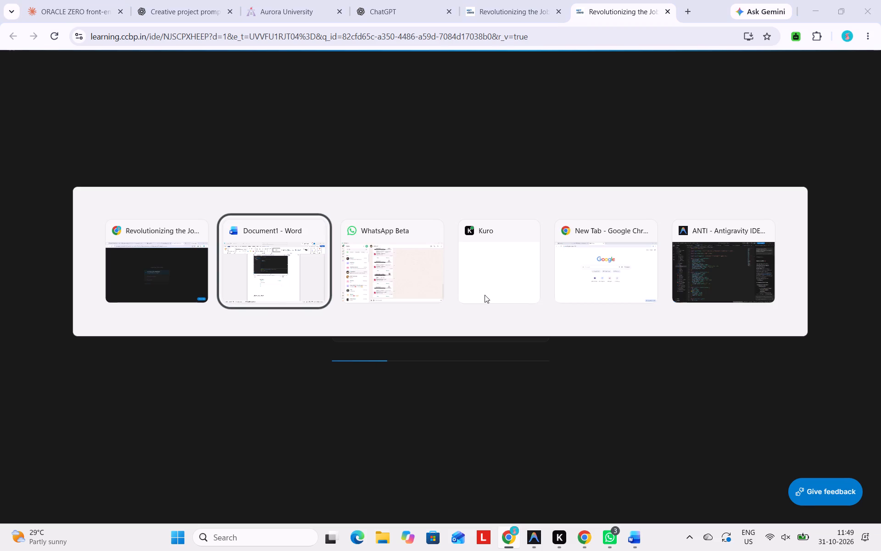
# In the Word report's student details table, replace the Subject Name with "BACKEND DEVELOPMENT FUNDAMENTALS".
pyautogui.scroll(14, 485, 295)
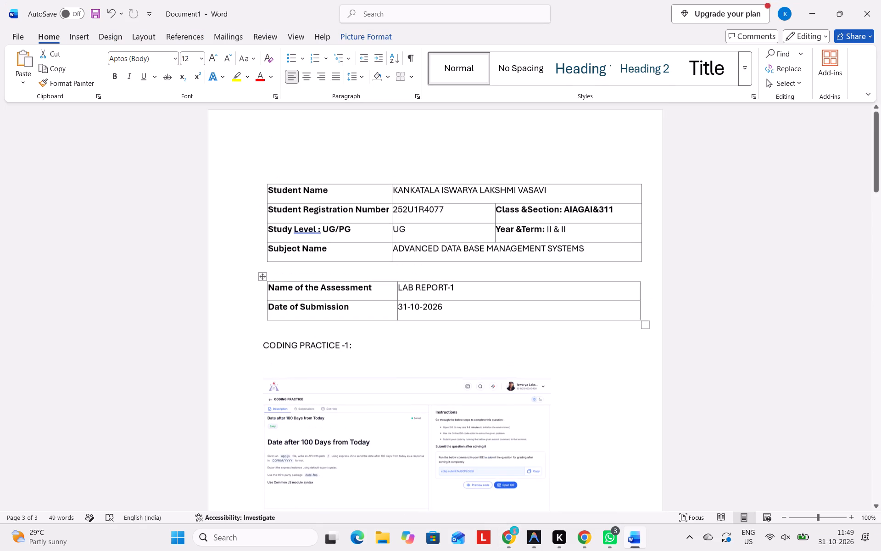
pyautogui.moveTo(587, 252); pyautogui.dragTo(394, 250)
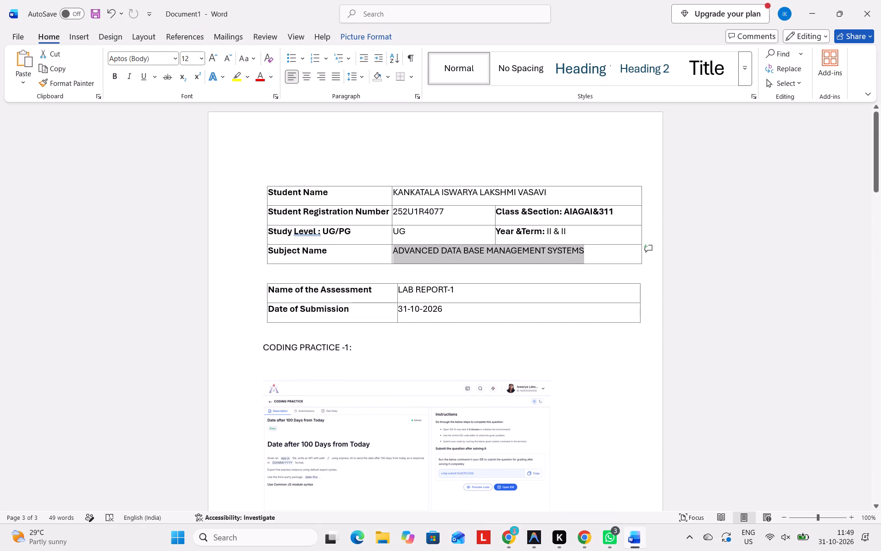
pyautogui.moveTo(394, 250); pyautogui.dragTo(396, 250)
pyautogui.write('BACKEND')
pyautogui.press('space')
pyautogui.write('DEVELPMENT')
pyautogui.press('space')
pyautogui.write('FUNDAMENTALS')
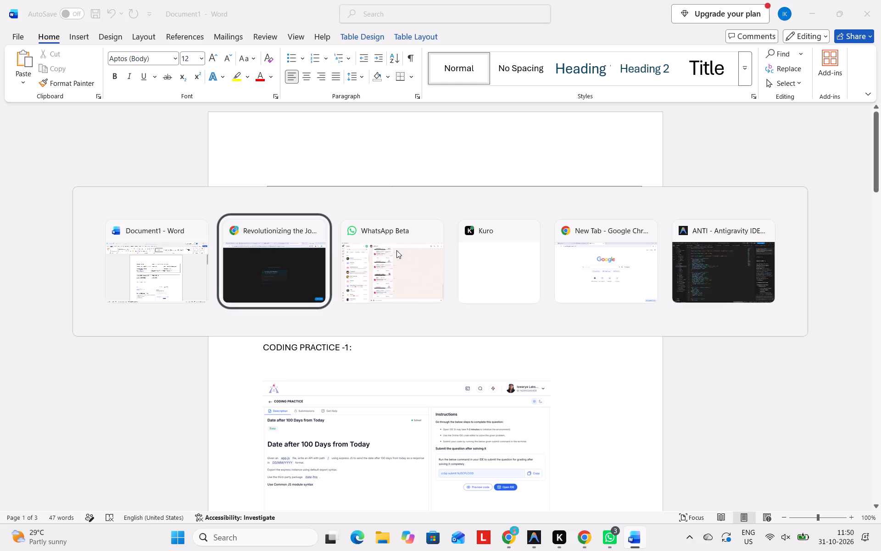
# Switch back to the IDE in Chrome and run the copied ccbp submit command in the coding-practice-3c terminal.
pyautogui.click(481, 408)
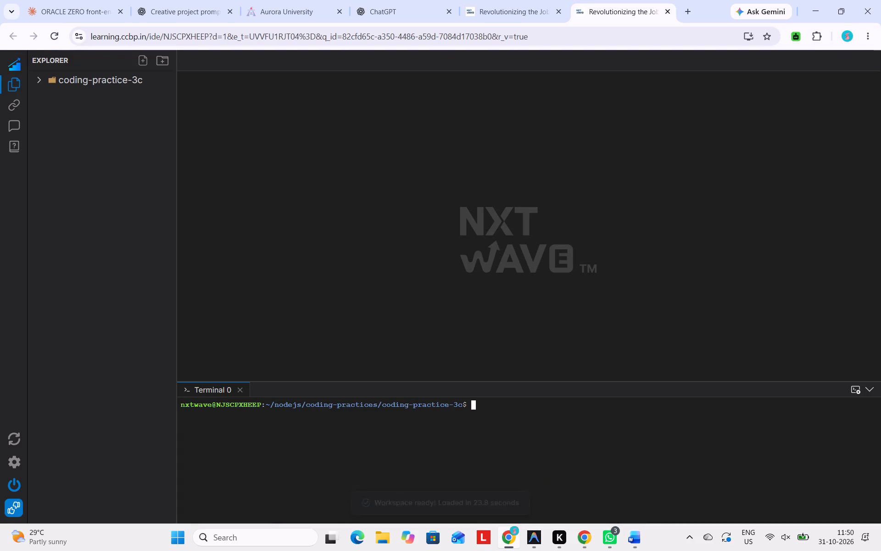
pyautogui.hotkey('ctrl', 'shift', 'v')
pyautogui.press('Return')
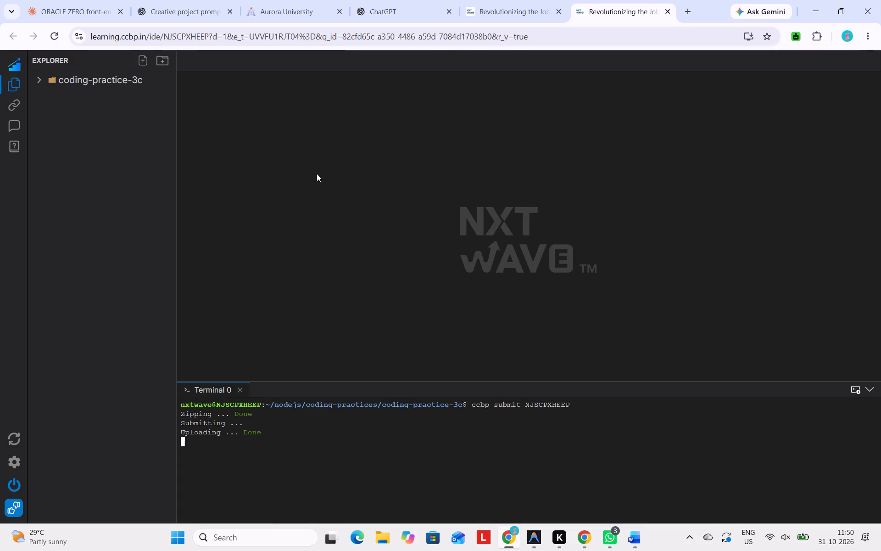
# Open app.js from the coding-practice-3c folder and capture the whole IDE area with code and terminal as a screenshot.
pyautogui.click(105, 74)
pyautogui.click(89, 121)
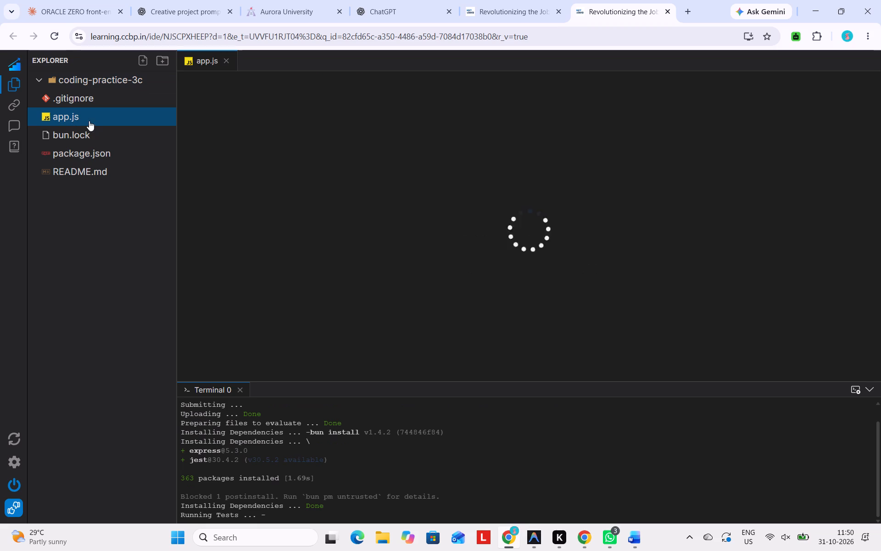
pyautogui.press('shift+super+s')
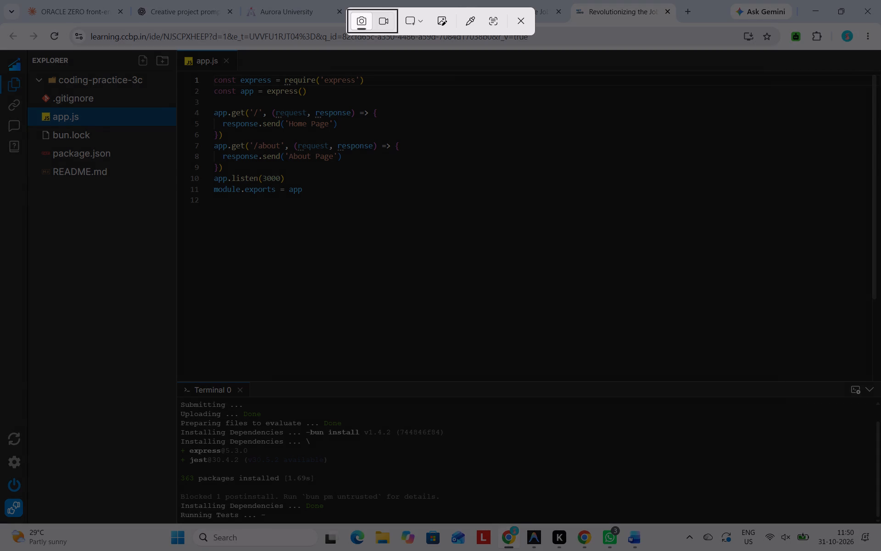
pyautogui.moveTo(0, 52); pyautogui.dragTo(880, 545)
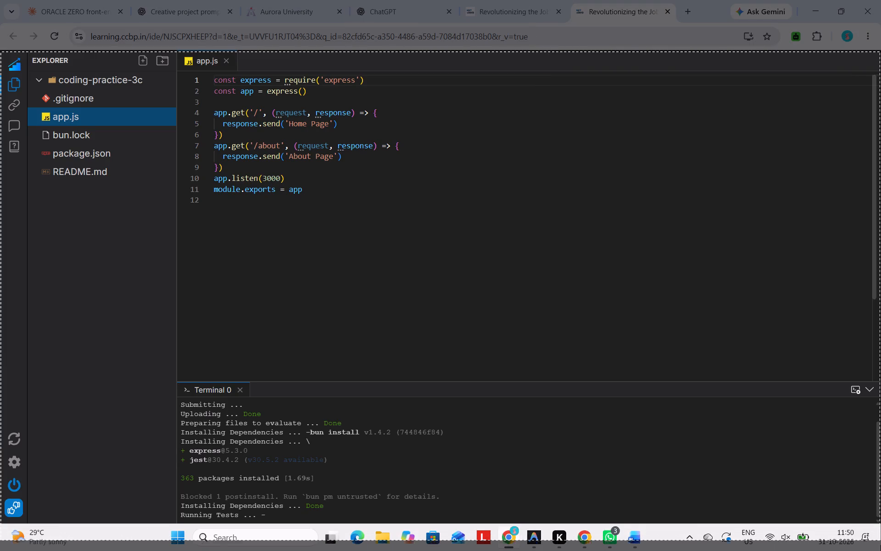
pyautogui.moveTo(880, 545); pyautogui.dragTo(880, 523)
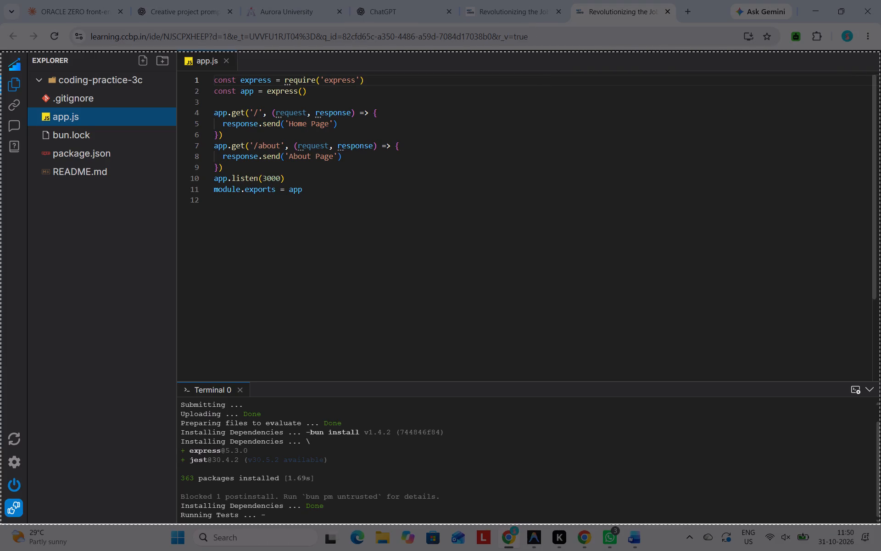
pyautogui.moveTo(880, 523); pyautogui.dragTo(880, 524)
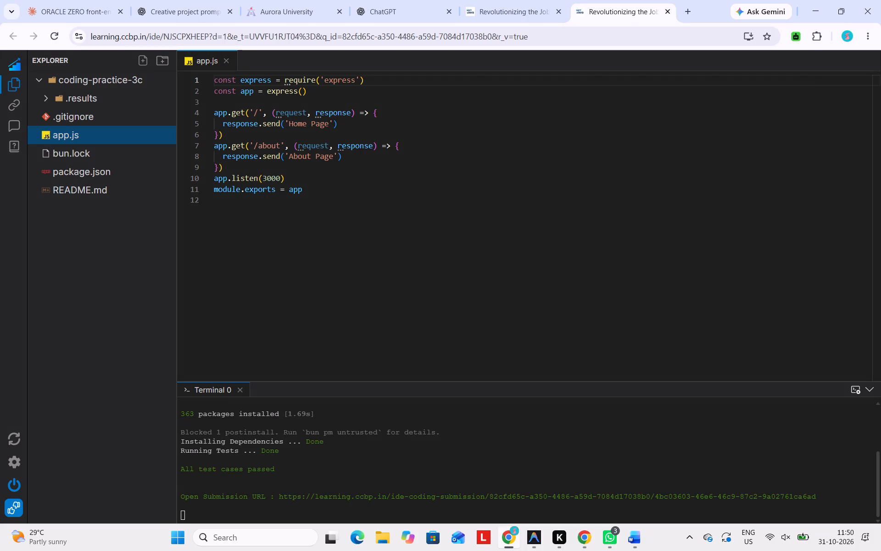
# Paste the API Routing code screenshot into the Word report on a new line below the "CODING PRACTICE -3:" heading.
pyautogui.scroll(-3, 457, 422)
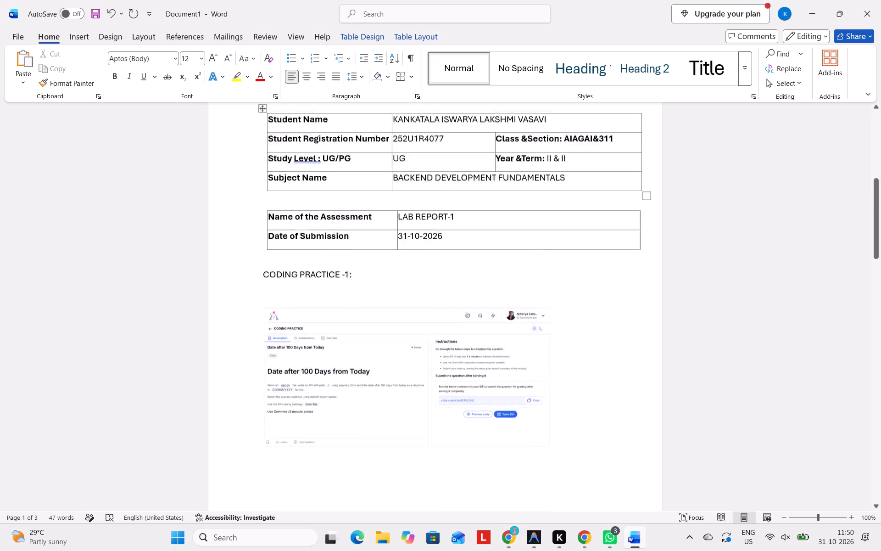
pyautogui.scroll(-4, 457, 422)
pyautogui.click(406, 279)
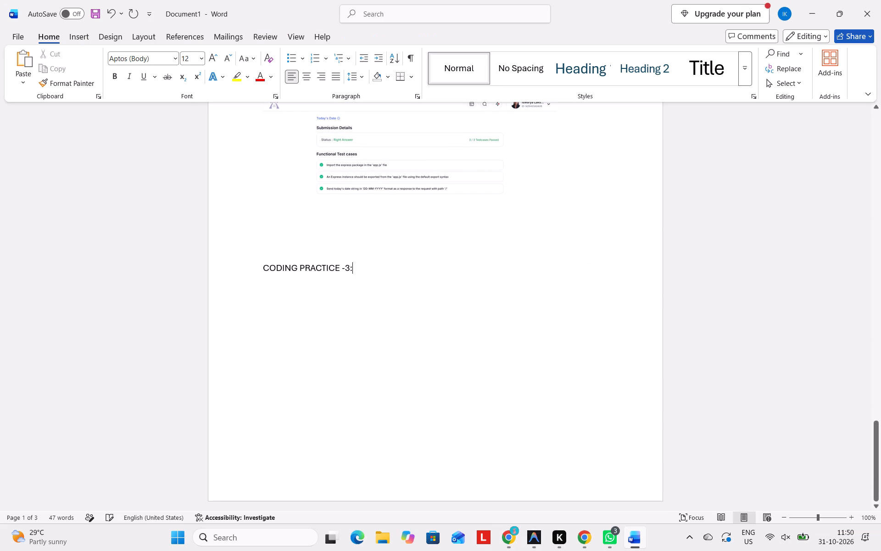
pyautogui.press('Return')
pyautogui.hotkey('ctrl', 'v')
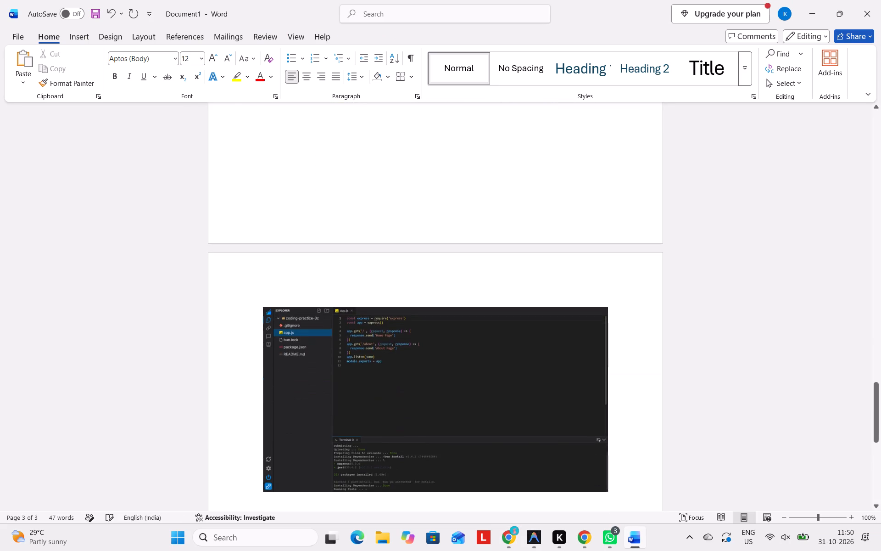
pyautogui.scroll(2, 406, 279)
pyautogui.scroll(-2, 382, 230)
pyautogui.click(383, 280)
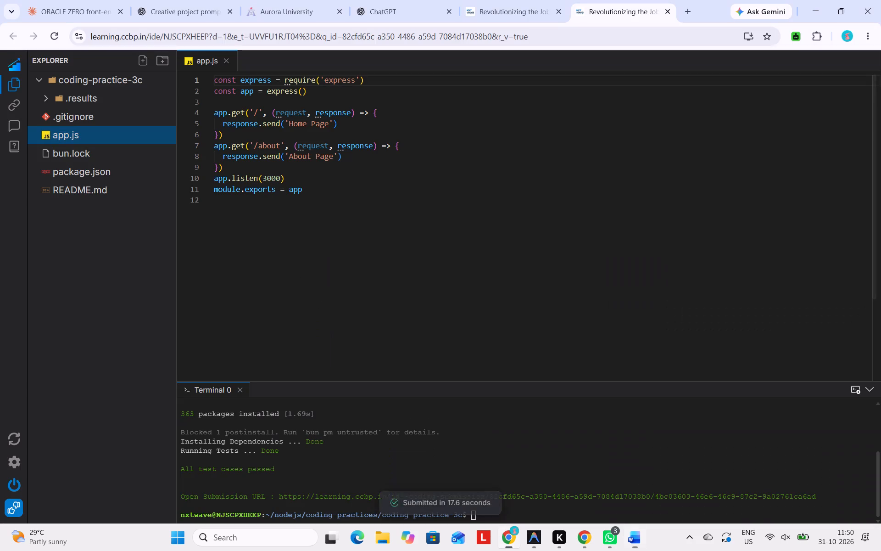
# Switch to Chrome, move the API Routing question tab into its own window, maximize it and dismiss the reload prompt without reloading.
pyautogui.moveTo(509, 7); pyautogui.dragTo(401, 242)
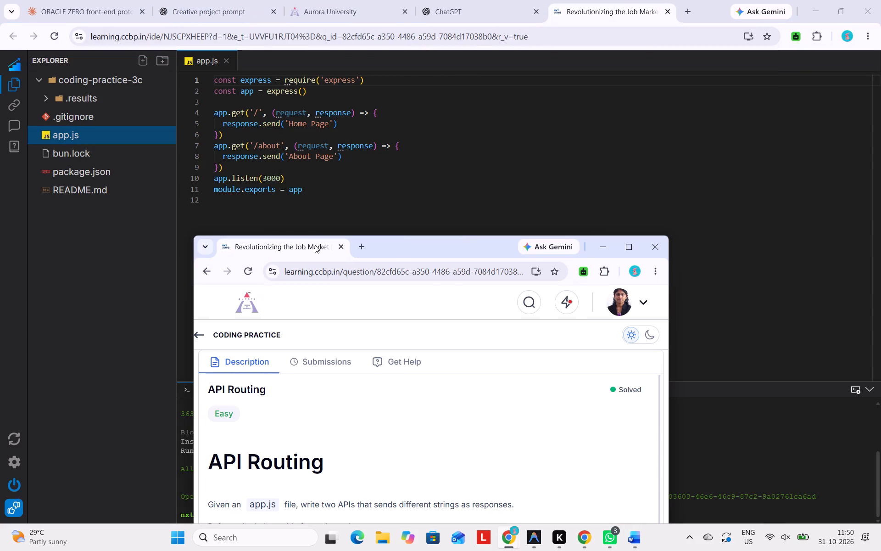
pyautogui.moveTo(314, 244); pyautogui.dragTo(574, 339)
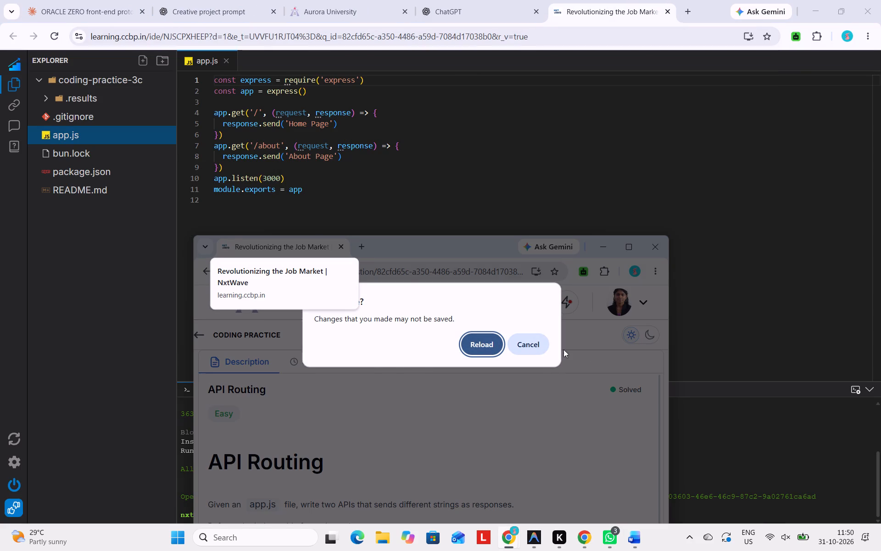
pyautogui.click(542, 348)
pyautogui.moveTo(441, 233); pyautogui.dragTo(449, 268)
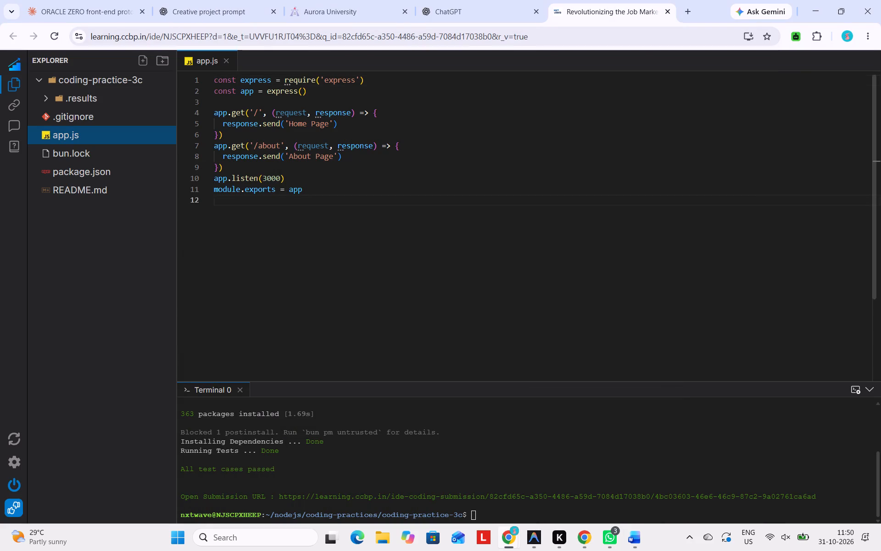
pyautogui.moveTo(489, 247); pyautogui.dragTo(494, 191)
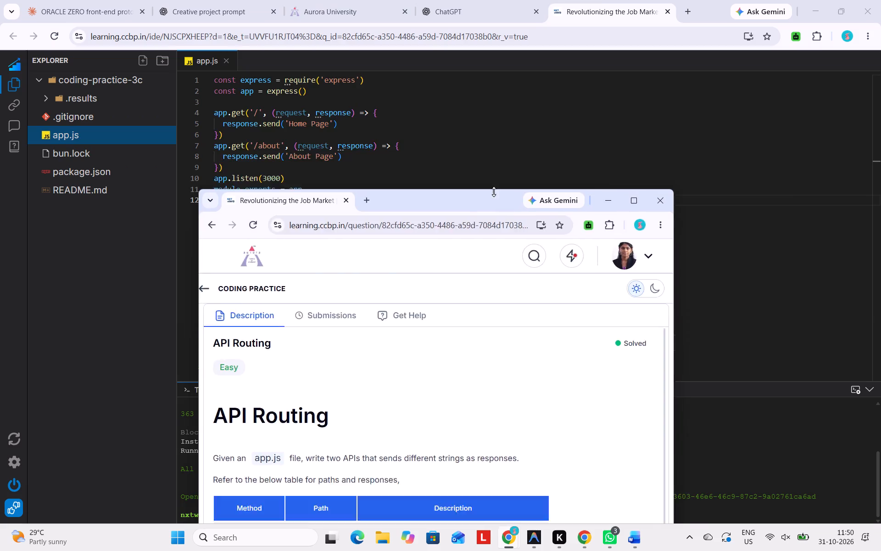
pyautogui.moveTo(494, 191); pyautogui.dragTo(320, 18)
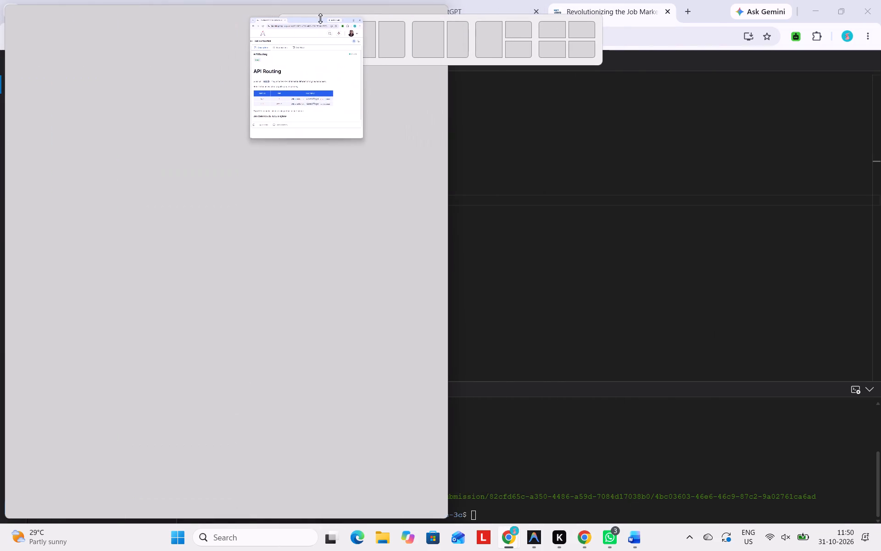
pyautogui.moveTo(320, 18); pyautogui.dragTo(562, 13)
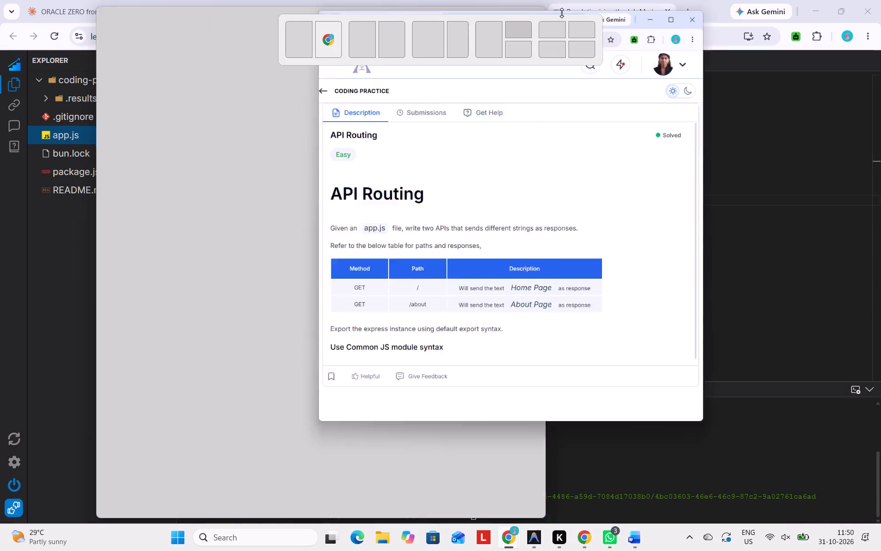
pyautogui.moveTo(562, 13); pyautogui.dragTo(501, 12)
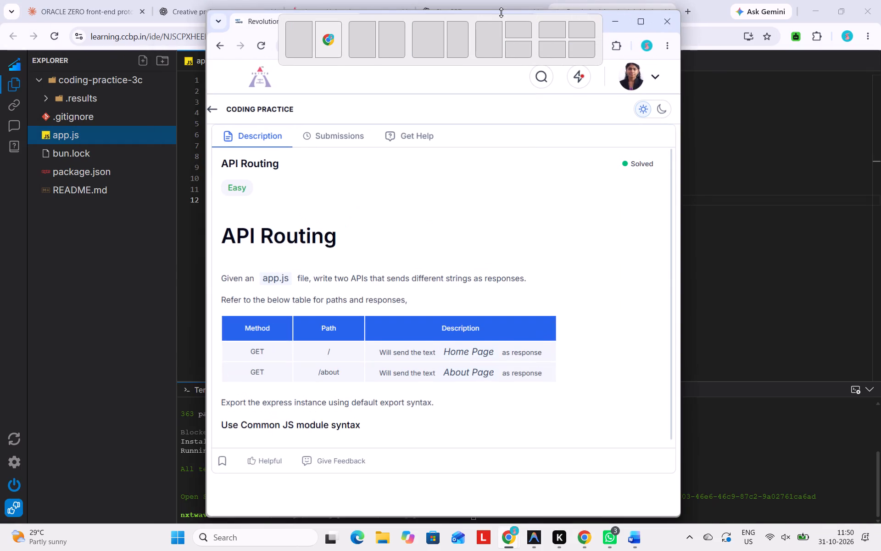
pyautogui.moveTo(501, 12); pyautogui.dragTo(476, 5)
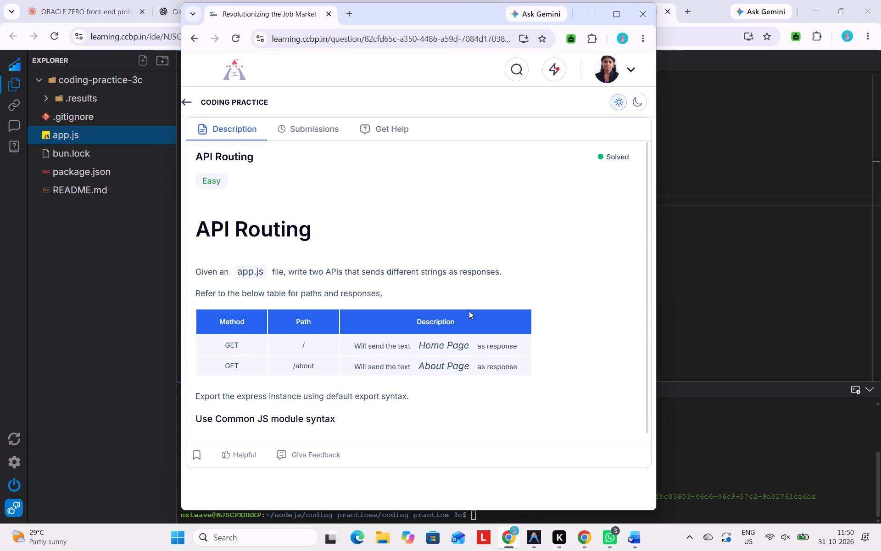
pyautogui.click(617, 22)
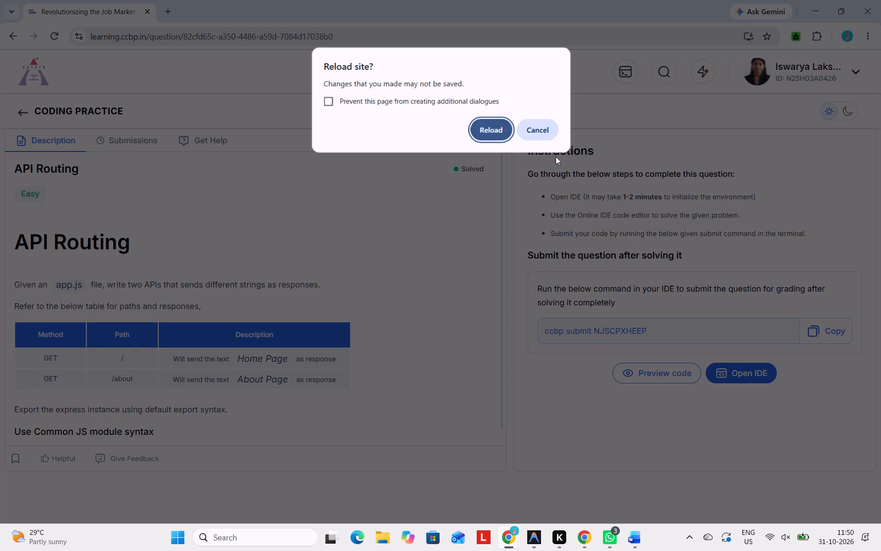
pyautogui.click(541, 135)
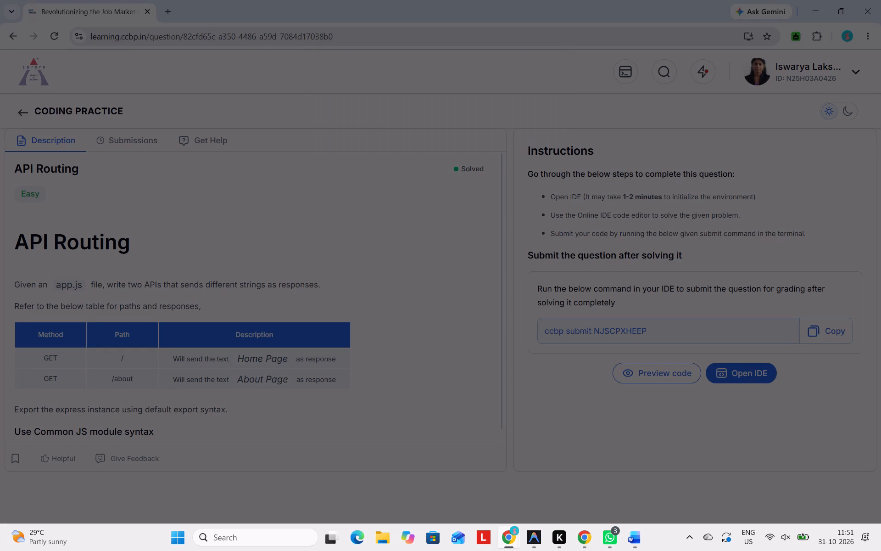
# Capture the whole API Routing question page, from the site header down to above the taskbar, as a screenshot.
pyautogui.press('shift+super+s')
pyautogui.moveTo(0, 49); pyautogui.dragTo(358, 300)
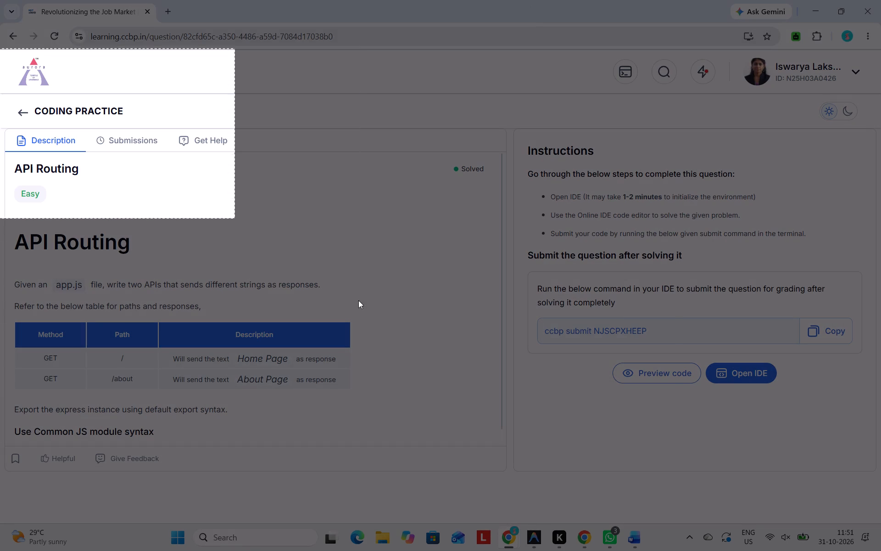
pyautogui.moveTo(358, 300); pyautogui.dragTo(880, 524)
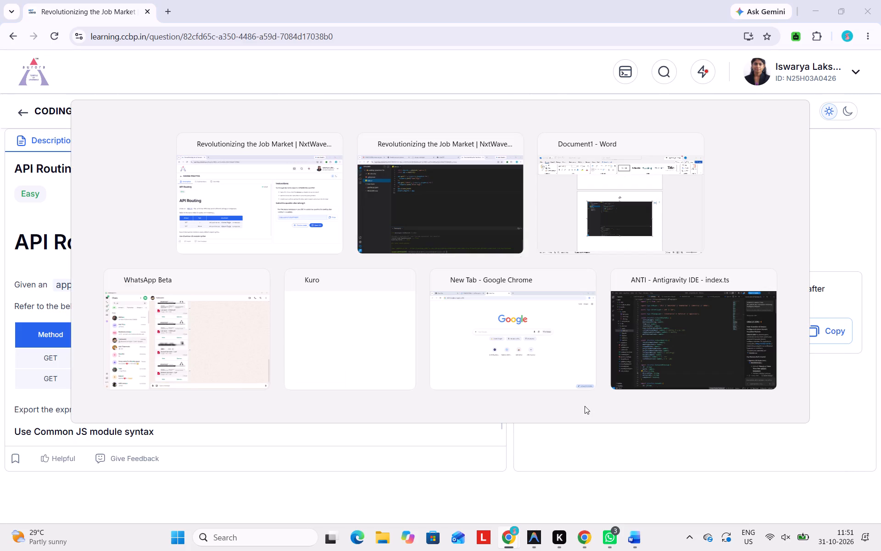
# Switch to Word and paste the API Routing question screenshot on a new line below the "CODING PRACTICE -3:" heading.
pyautogui.scroll(2, 482, 305)
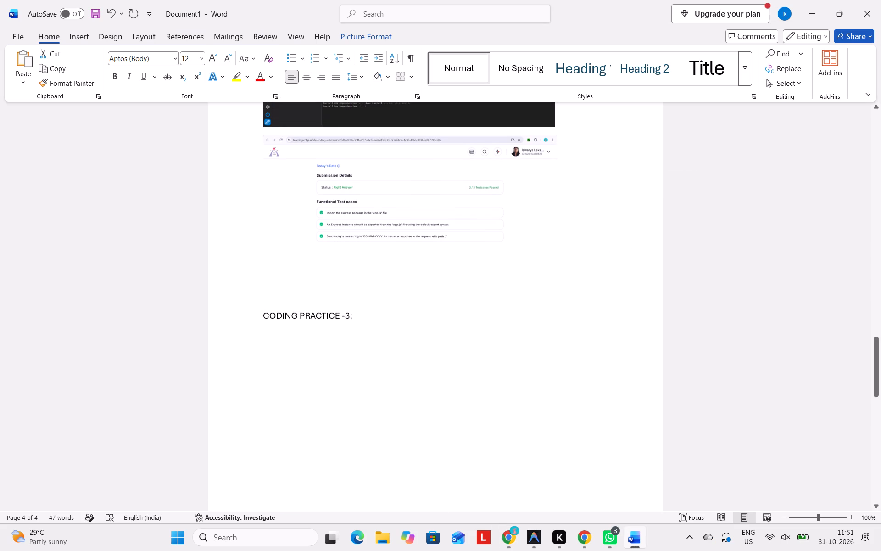
pyautogui.click(360, 327)
pyautogui.press('Return')
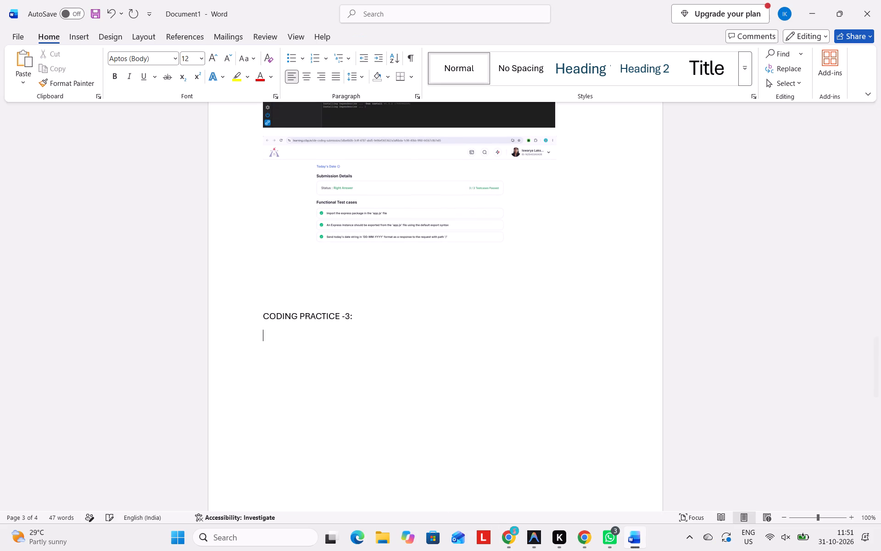
pyautogui.hotkey('shift', 'v')
pyautogui.press('BackSpace')
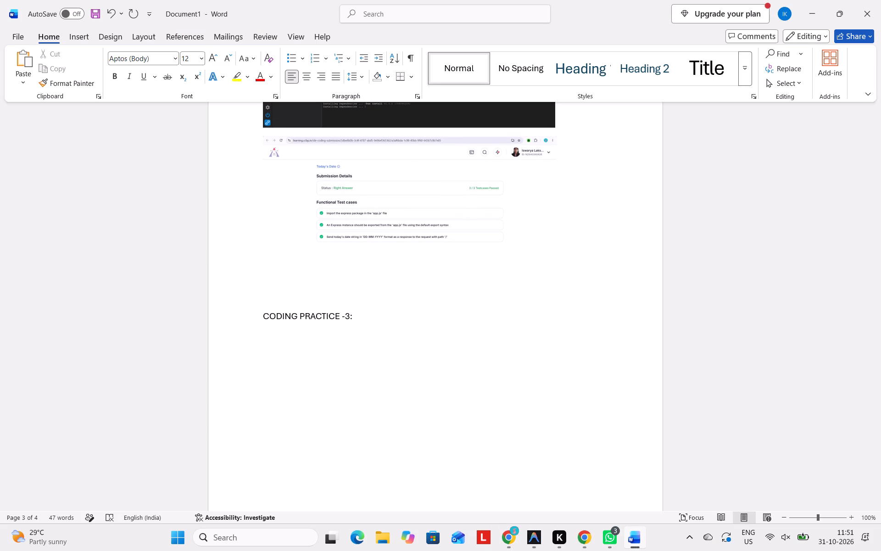
pyautogui.hotkey('ctrl', 'v')
pyautogui.click(360, 327)
pyautogui.rightClick(360, 327)
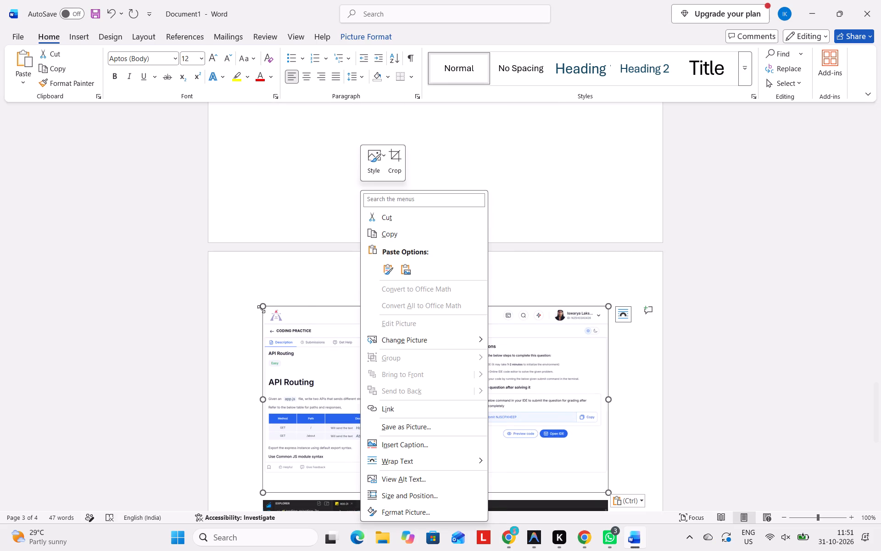
# Shrink the API Routing question screenshot proportionally to a little over three-quarters of the text width.
pyautogui.moveTo(261, 309); pyautogui.dragTo(325, 351)
pyautogui.moveTo(262, 306); pyautogui.dragTo(272, 312)
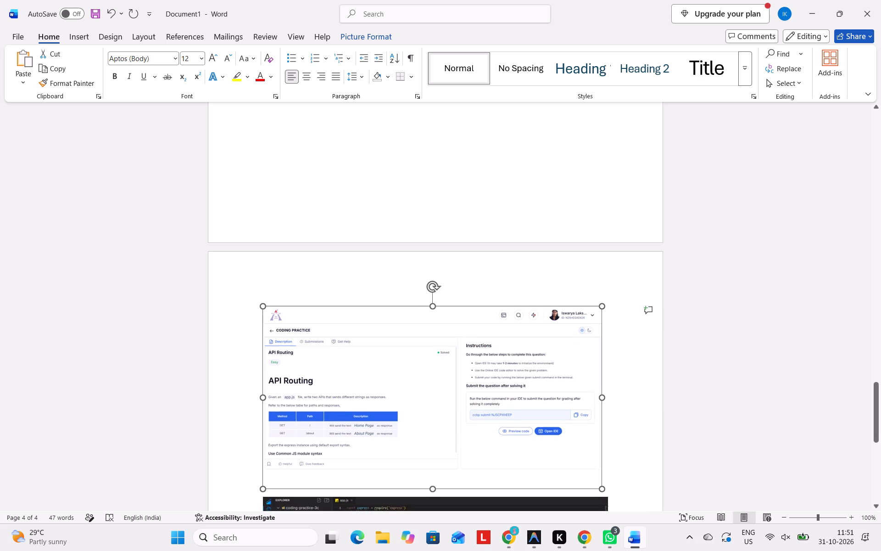
pyautogui.moveTo(272, 312); pyautogui.dragTo(339, 355)
# Start a new line in the report directly after the API Routing code screenshot.
pyautogui.hscroll(1, 339, 355)
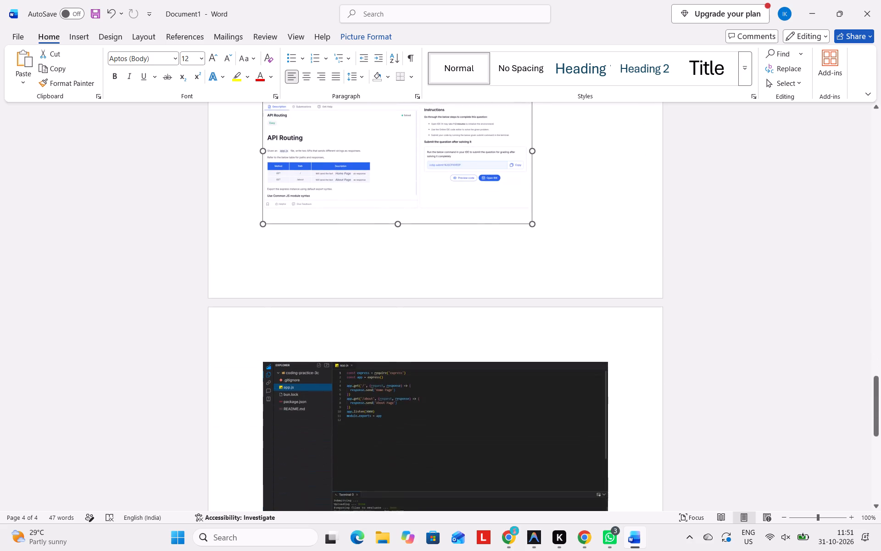
pyautogui.scroll(-3, 328, 377)
pyautogui.click(622, 283)
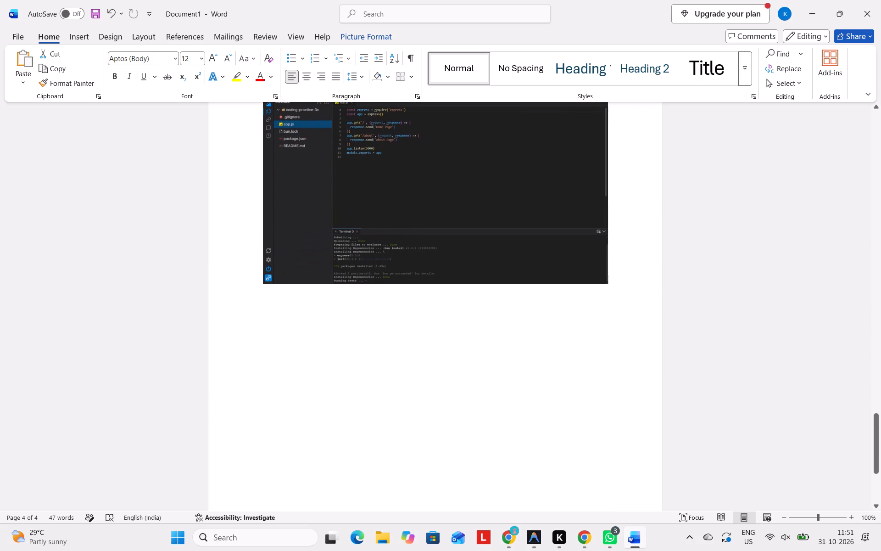
pyautogui.press('Return')
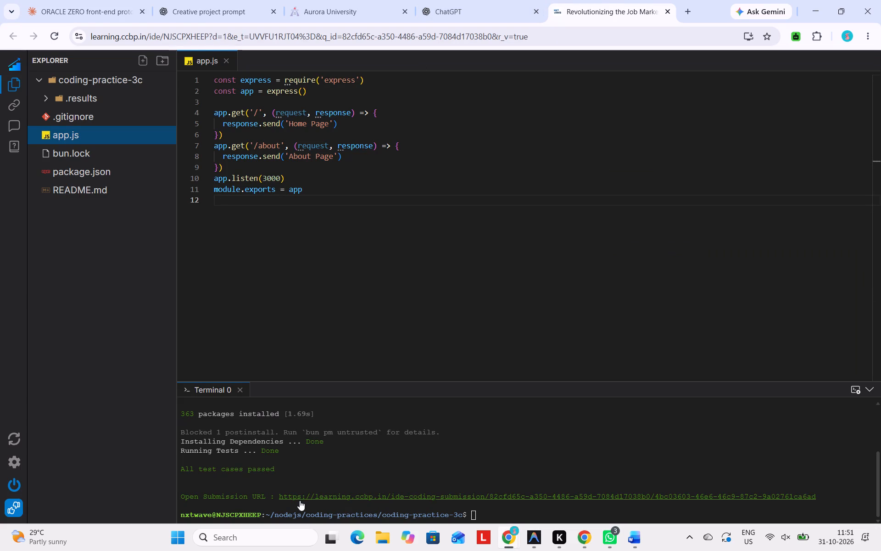
# In Chrome, open the submission URL from the coding-practice-3c terminal and capture the API Routing submission details page as a screenshot.
pyautogui.click(304, 500)
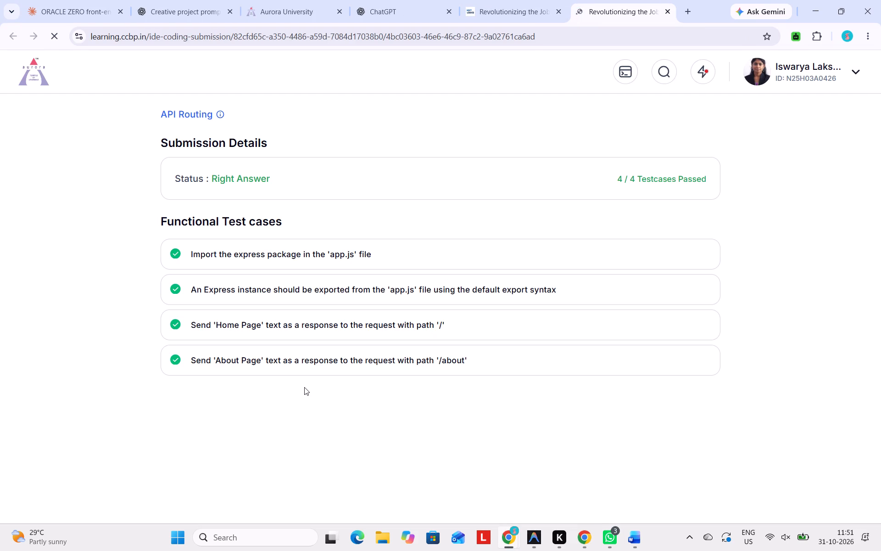
pyautogui.press('shift+super+s')
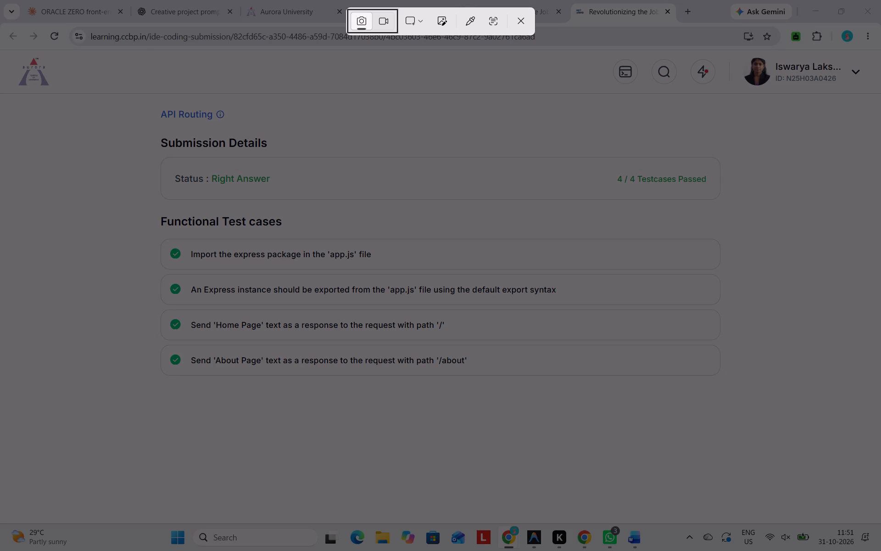
pyautogui.moveTo(1, 50); pyautogui.dragTo(880, 533)
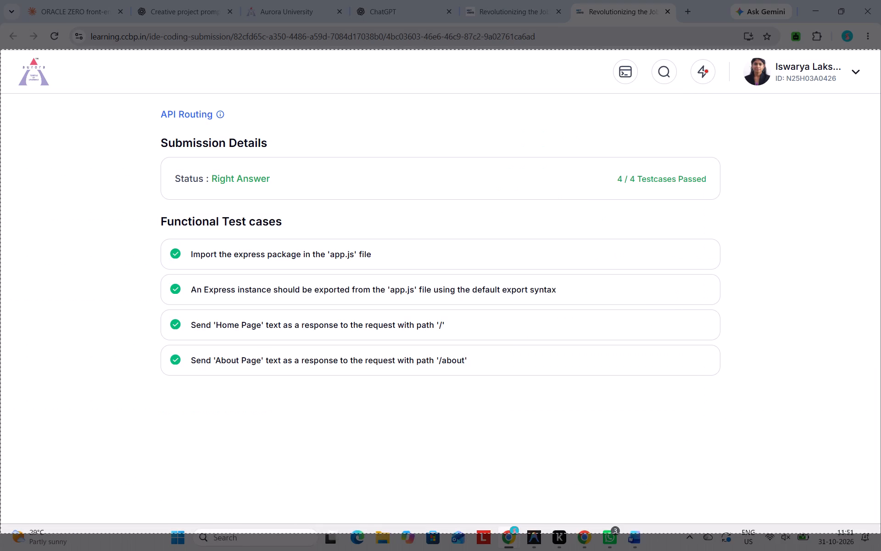
pyautogui.moveTo(880, 533); pyautogui.dragTo(880, 523)
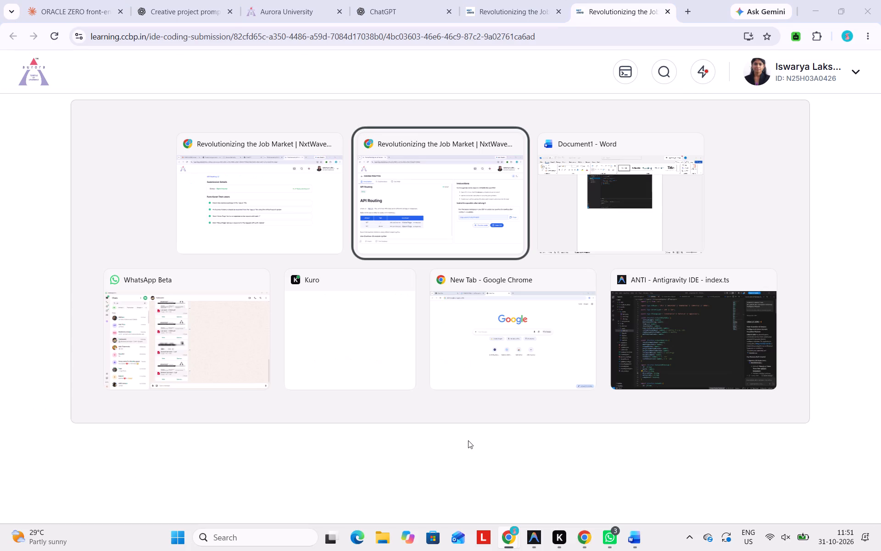
# Paste the submission details screenshot below the API Routing code screenshot in Word and start a new line after it.
pyautogui.hotkey('ctrl', 'v')
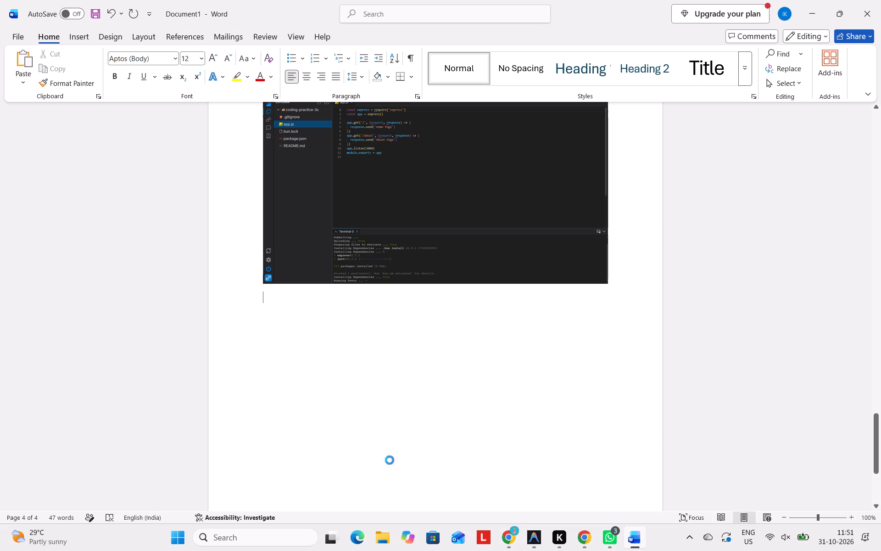
pyautogui.scroll(-1, 388, 379)
pyautogui.press('Return')
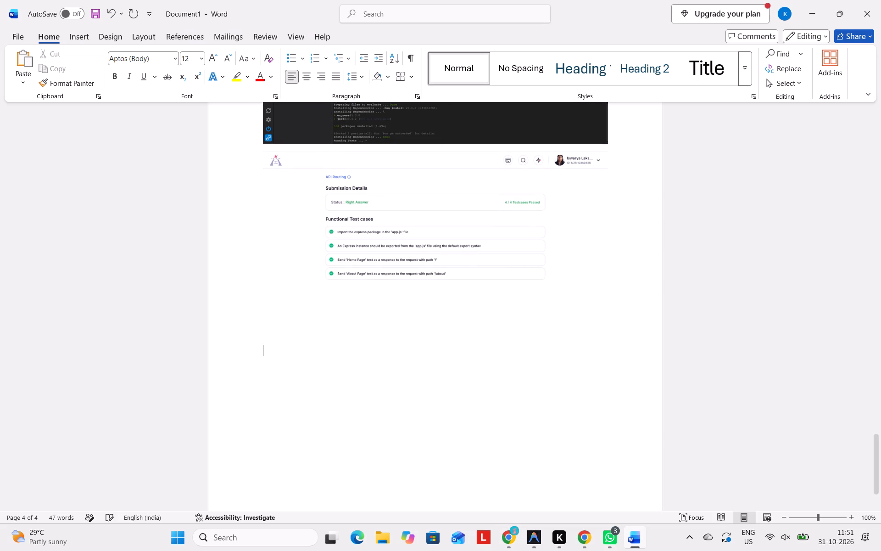
pyautogui.scroll(-3, 388, 379)
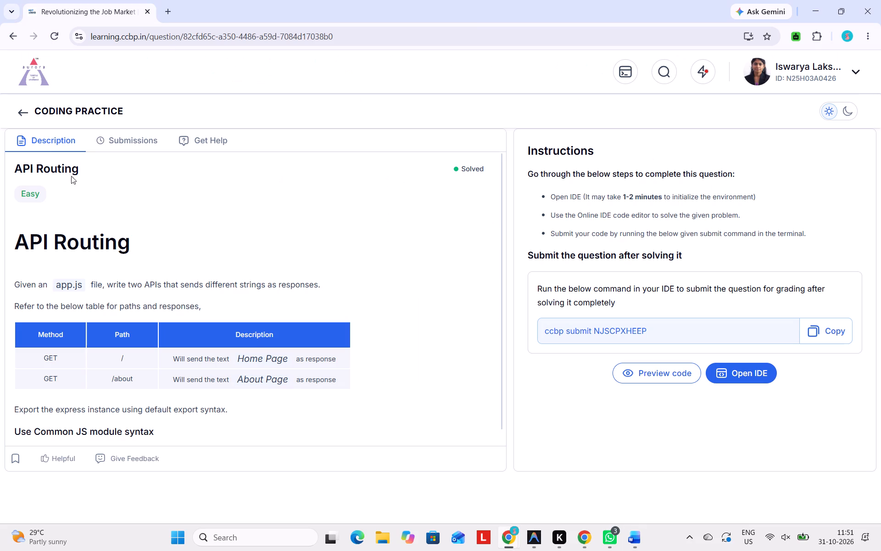
# In Chrome, return to the coding practice list, open the Gadgets Page question and capture its whole page as a screenshot.
pyautogui.click(21, 109)
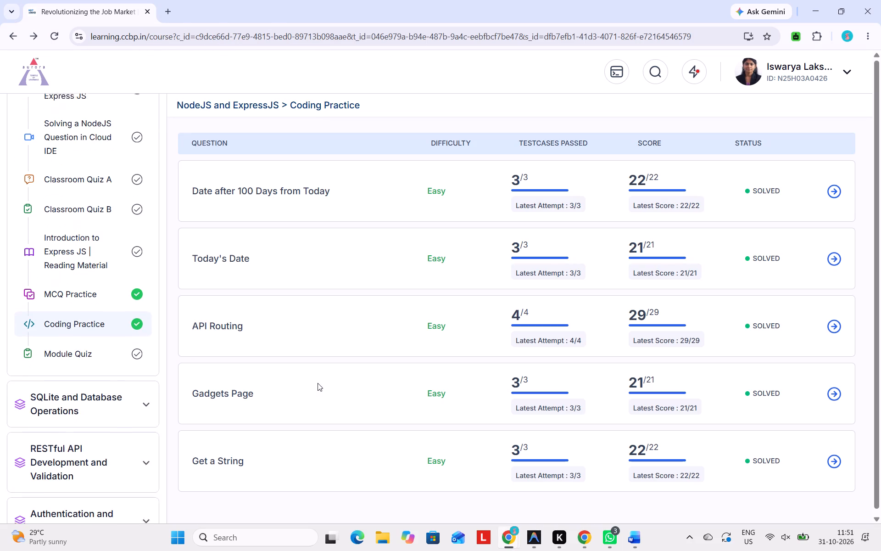
pyautogui.click(301, 408)
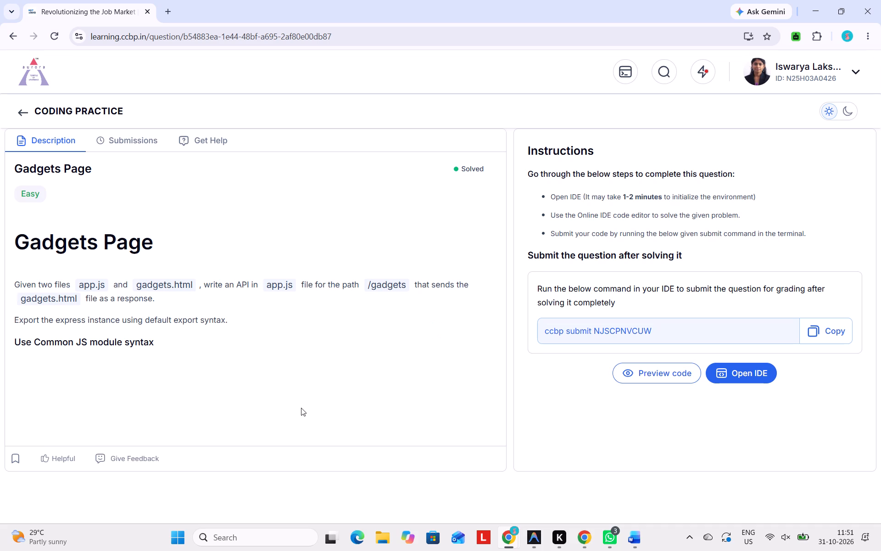
pyautogui.press('shift+super+s')
pyautogui.moveTo(0, 51); pyautogui.dragTo(814, 550)
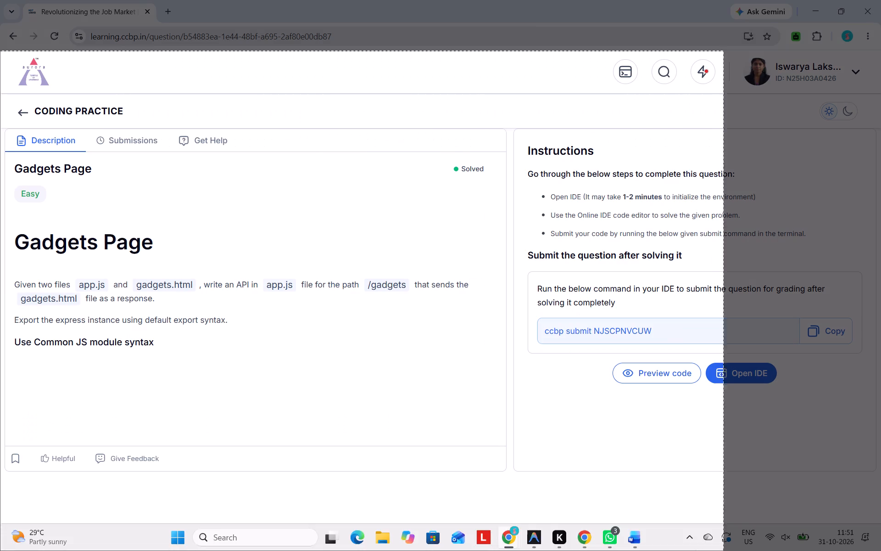
pyautogui.moveTo(814, 550); pyautogui.dragTo(880, 519)
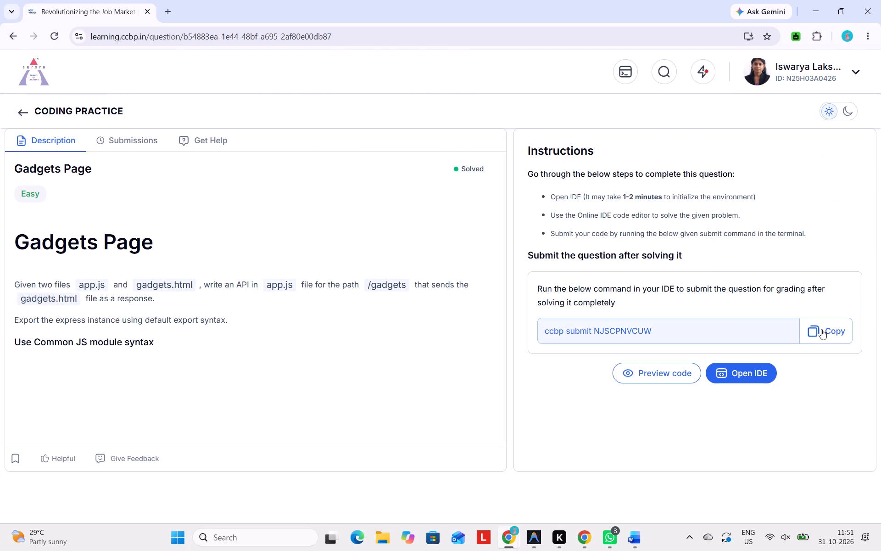
# Copy the Gadgets Page ccbp submit command and paste it into Word on the line below the API Routing submission screenshot.
pyautogui.click(821, 329)
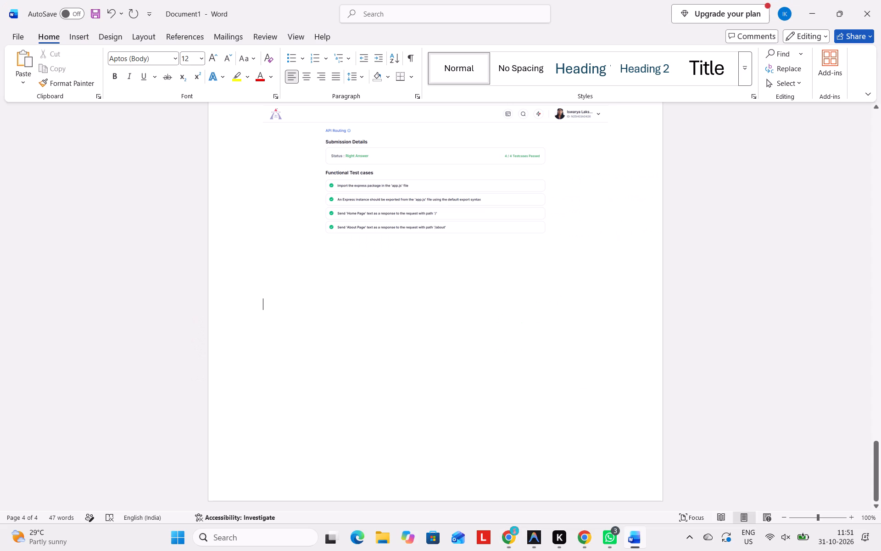
pyautogui.hotkey('ctrl', 'v')
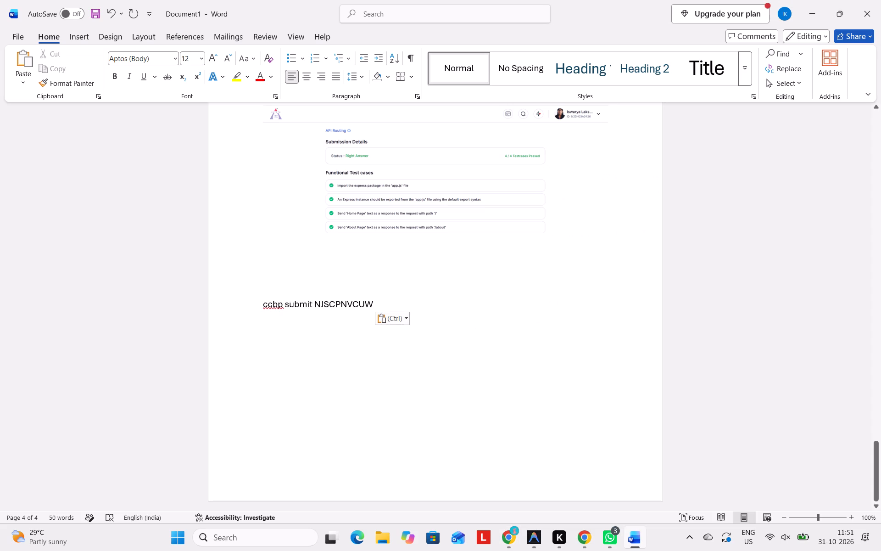
# Undo the pasted submit command and paste the Gadgets Page question screenshot from the clipboard history in its place.
pyautogui.hotkey('ctrl', 'z')
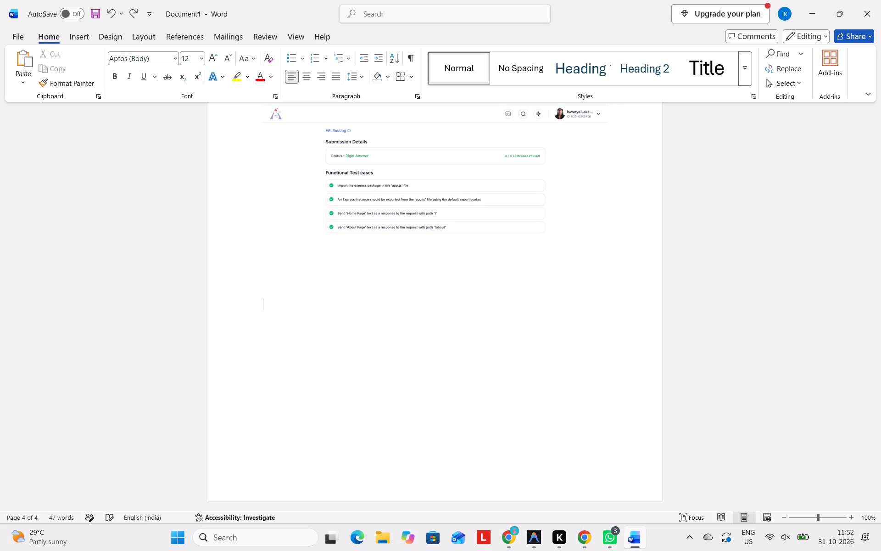
pyautogui.press('super+v')
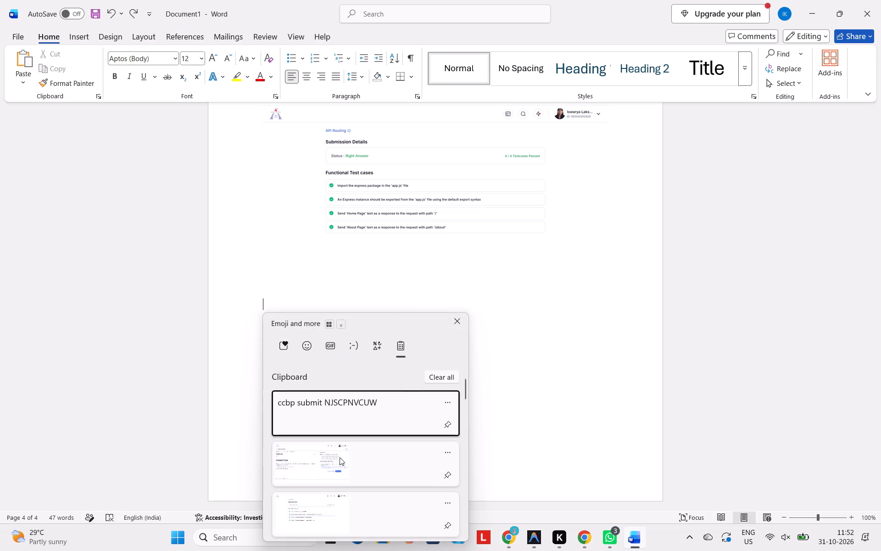
pyautogui.click(338, 474)
pyautogui.hotkey('ctrl', 'v')
# Enter the heading "CODING PRACTICE -4" on the line above the API Routing submission screenshot.
pyautogui.scroll(2, 386, 293)
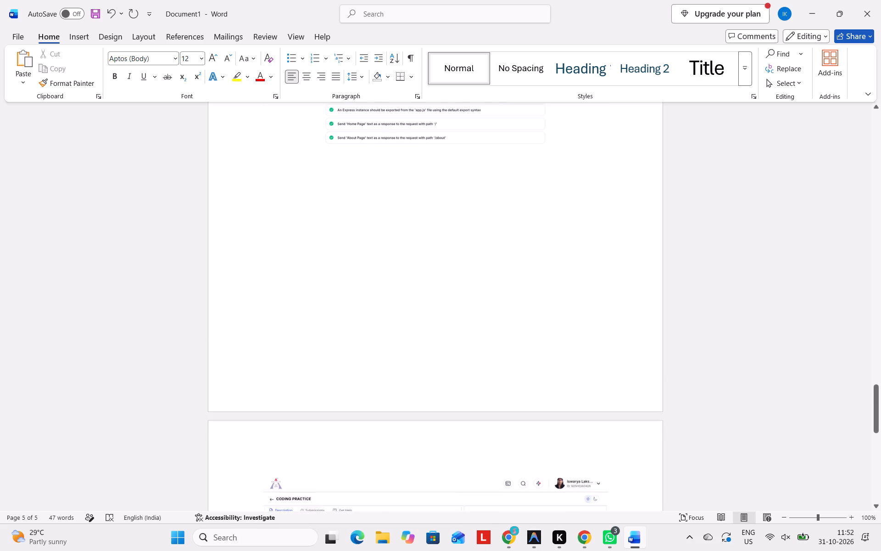
pyautogui.click(329, 269)
pyautogui.write('CODING')
pyautogui.press('space')
pyautogui.write('PRACTICE -4')
pyautogui.scroll(-5, 305, 328)
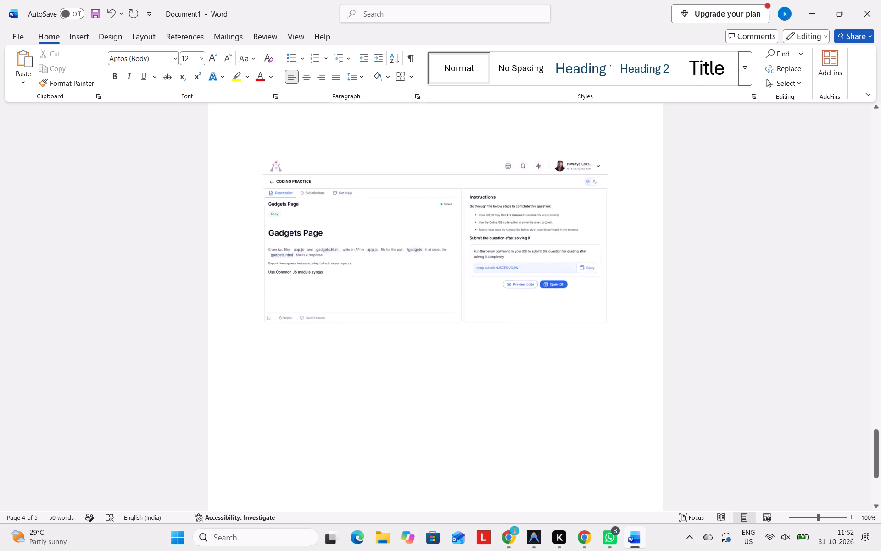
pyautogui.scroll(6, 305, 328)
pyautogui.scroll(-2, 305, 454)
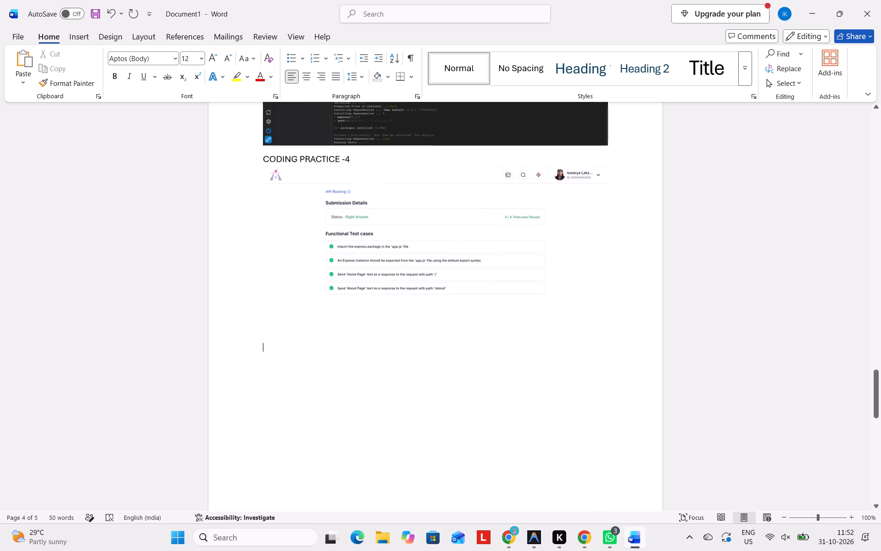
pyautogui.click(301, 420)
pyautogui.press('Return')
pyautogui.press('Return')
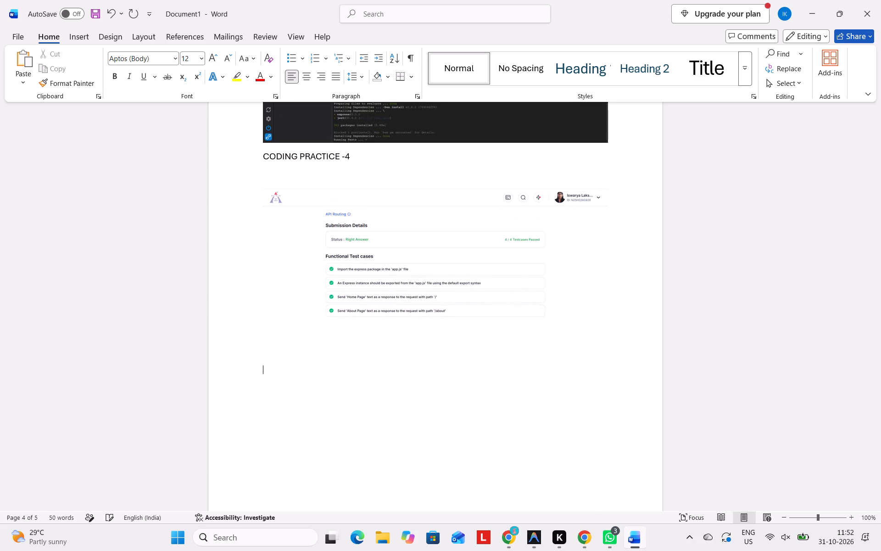
pyautogui.press('BackSpace')
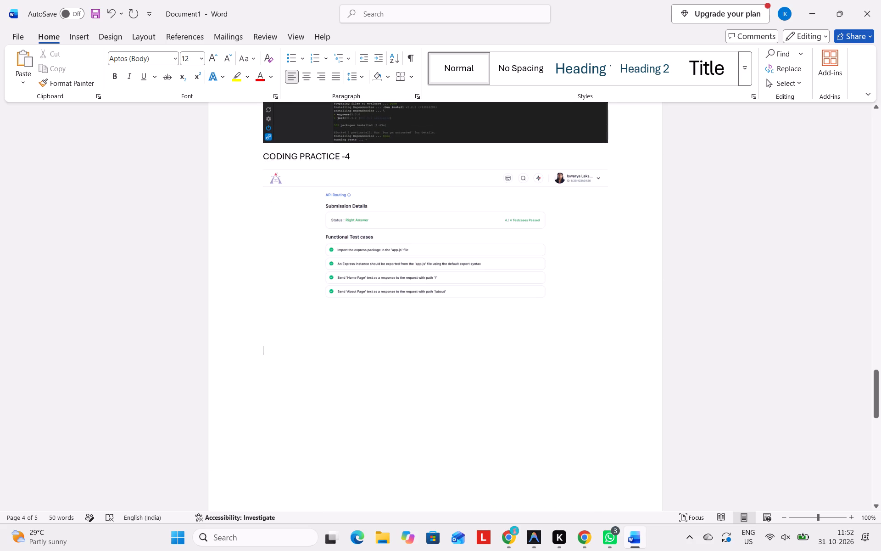
# Move the "CODING PRACTICE -4" heading to a new line below the API Routing submission screenshot, append a colon and start a new line.
pyautogui.moveTo(367, 157); pyautogui.dragTo(265, 155)
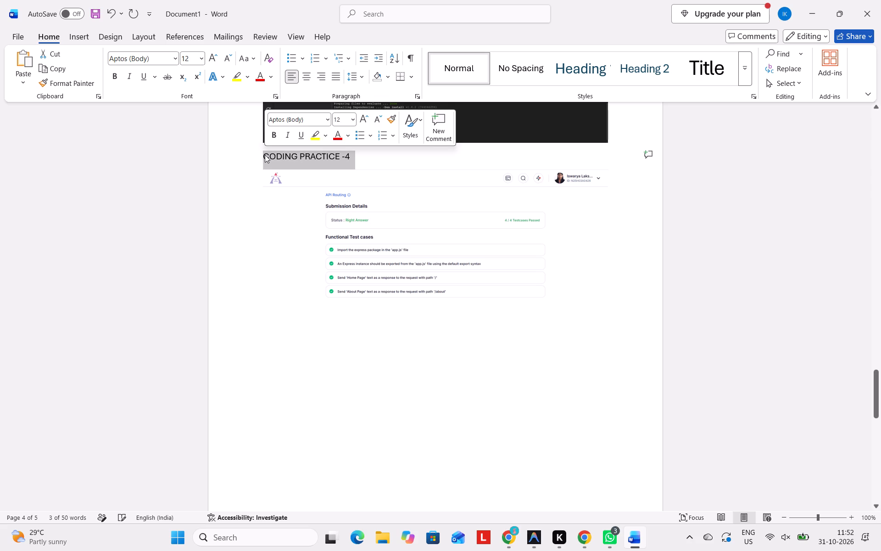
pyautogui.hotkey('ctrl', 'c')
pyautogui.press('BackSpace')
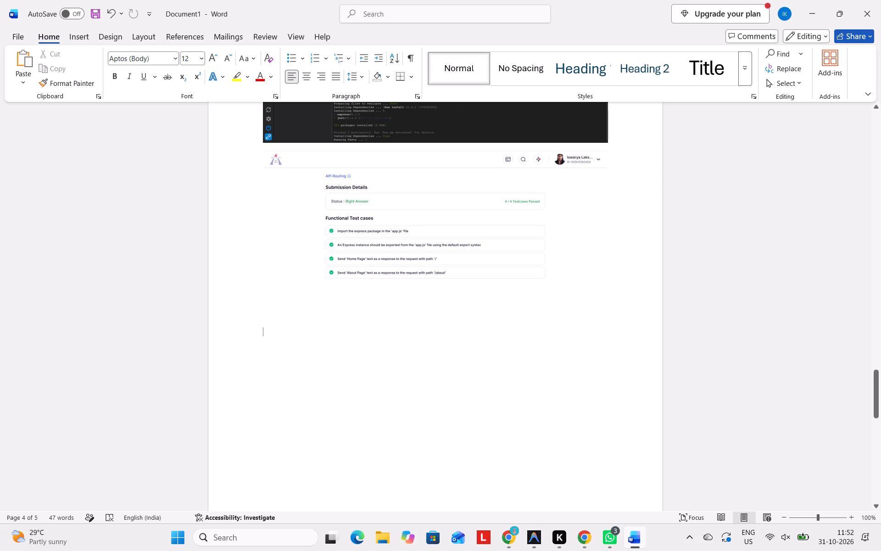
pyautogui.click(580, 275)
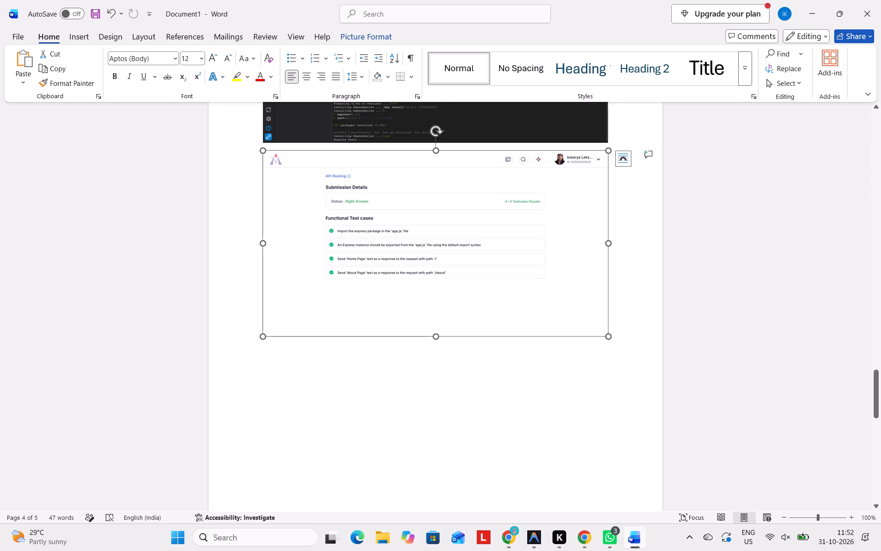
pyautogui.click(634, 339)
pyautogui.press('Return')
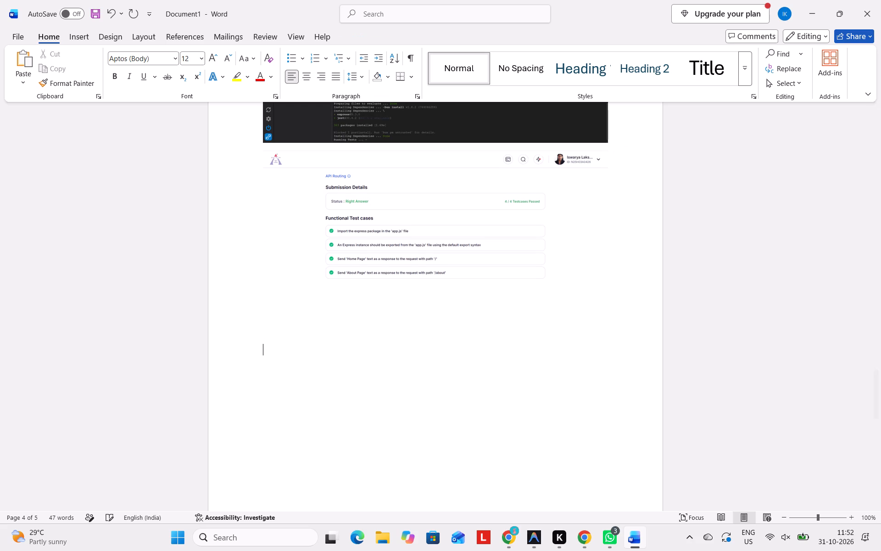
pyautogui.hotkey('ctrl', 'v')
pyautogui.click(634, 339)
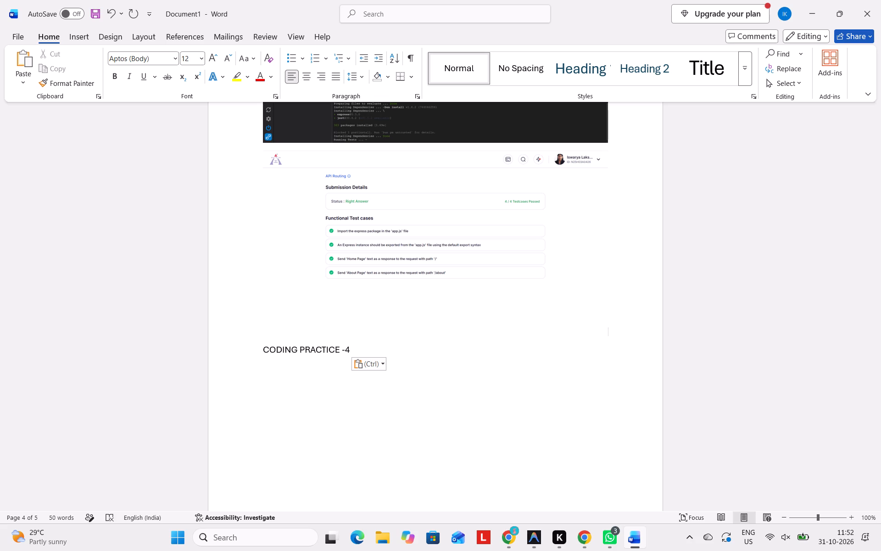
pyautogui.press('Left')
pyautogui.press('Right')
pyautogui.press('Down')
pyautogui.hotkey('shift', ':')
pyautogui.press('Return')
# Paste the Gadgets Page question screenshot below the CODING PRACTICE -4 heading and delete the duplicate beneath it.
pyautogui.press('super+v')
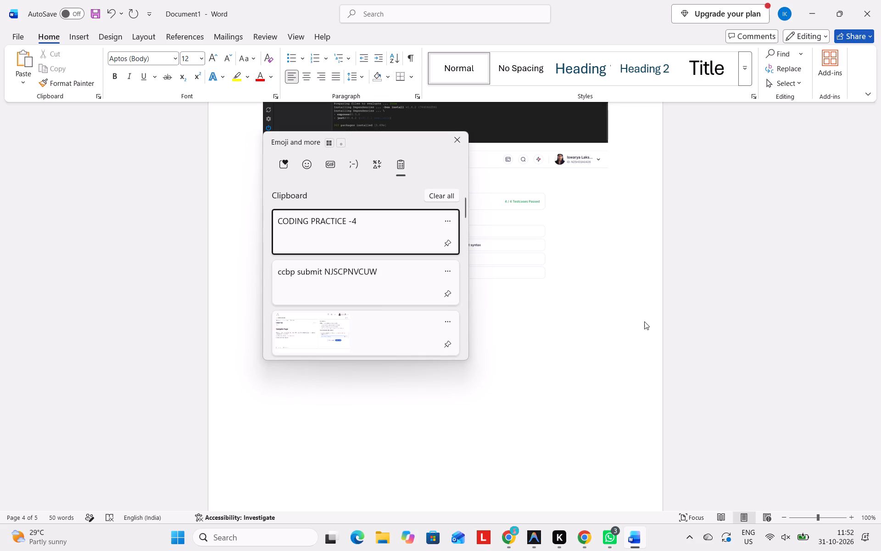
pyautogui.click(419, 327)
pyautogui.hotkey('ctrl', 'v')
pyautogui.scroll(-1, 419, 327)
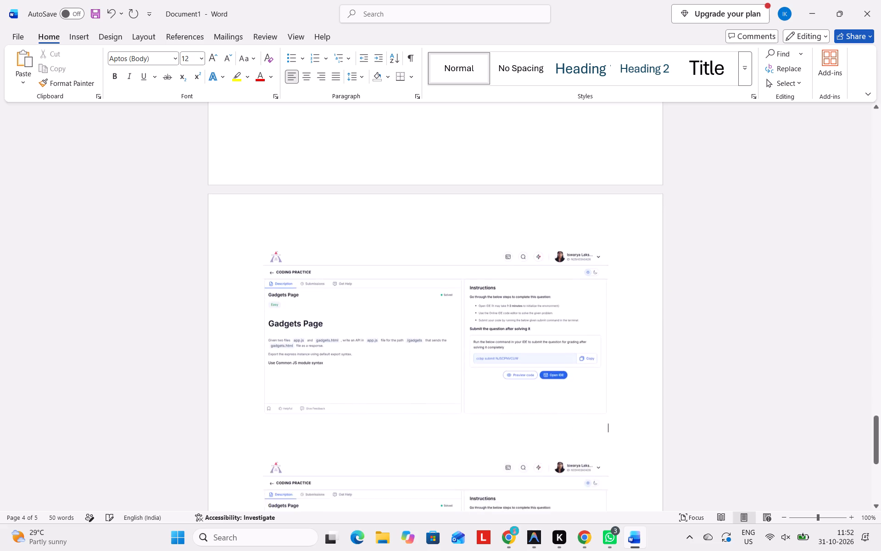
pyautogui.scroll(-2, 419, 327)
pyautogui.click(415, 392)
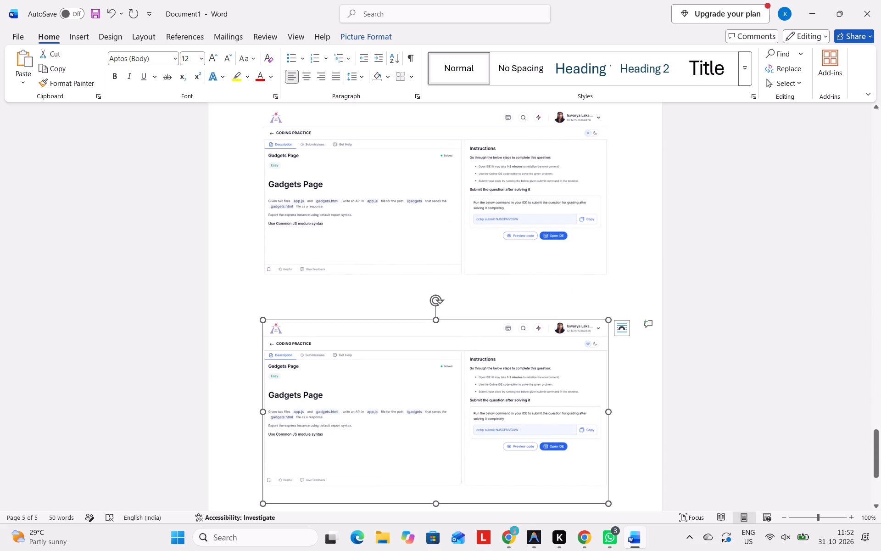
pyautogui.press('BackSpace')
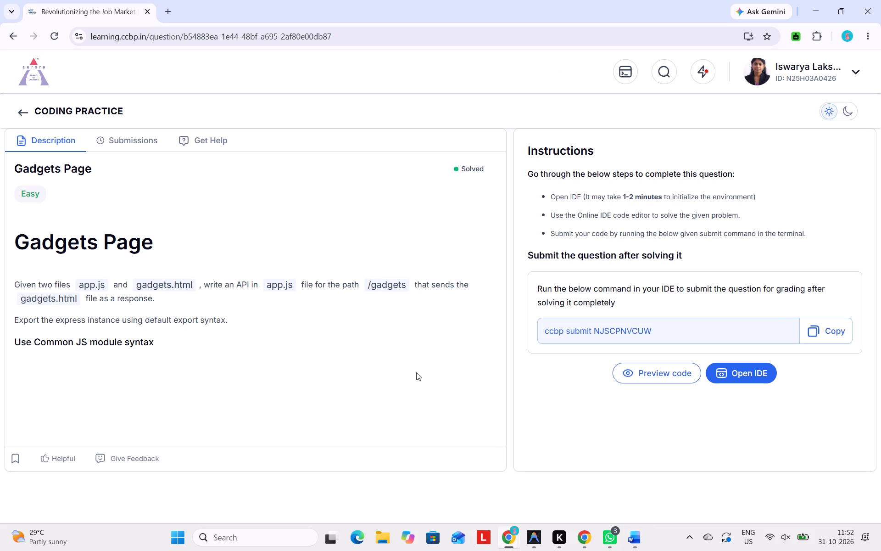
# In Chrome, open the Gadgets Page IDE, closing the old API Routing tabs and ending the other active IDE session.
pyautogui.click(736, 368)
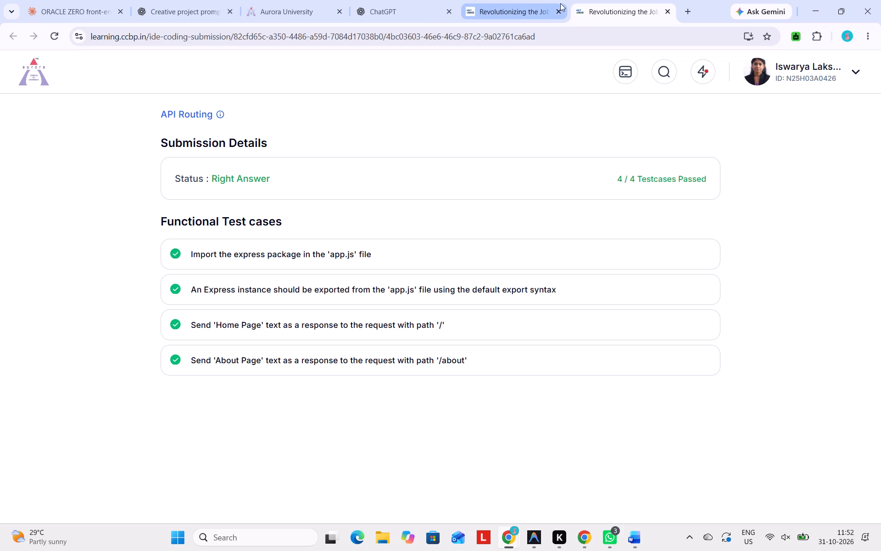
pyautogui.doubleClick(559, 9)
pyautogui.click(559, 9)
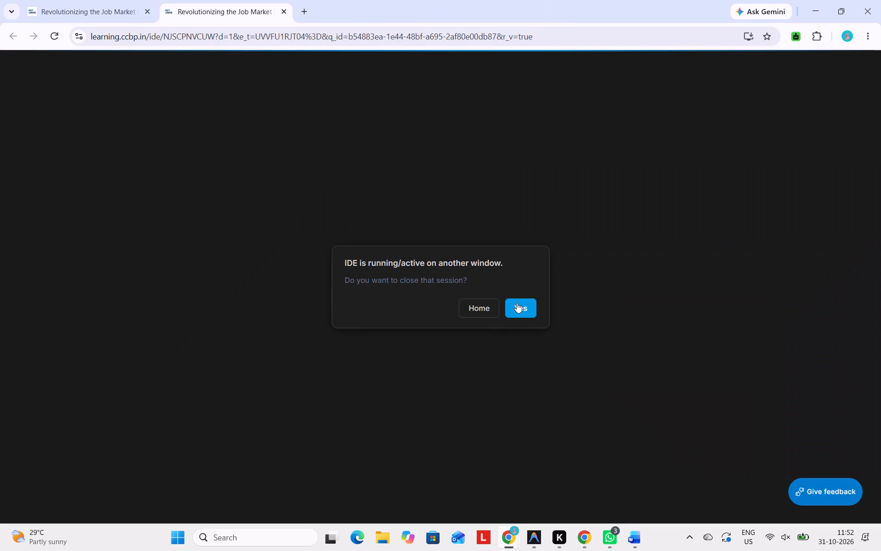
pyautogui.click(517, 303)
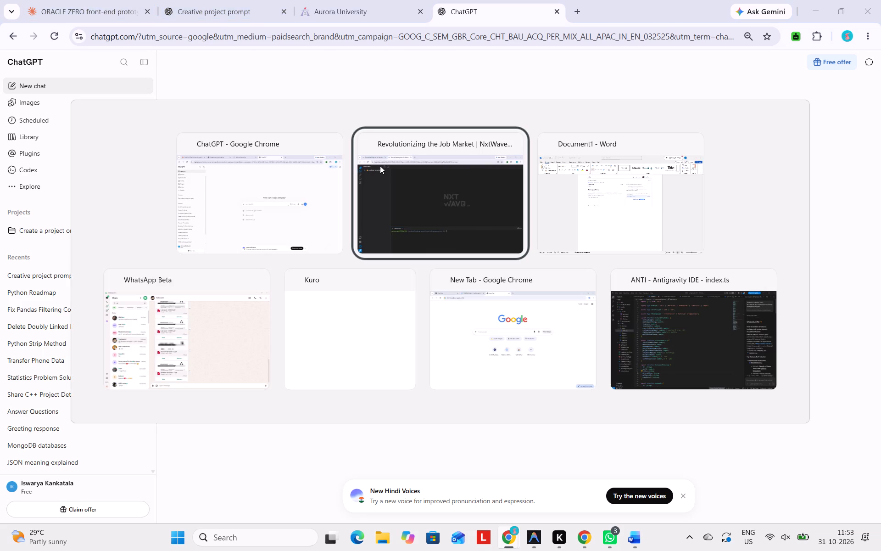
# Copy the Gadgets Page ccbp submit command from the question page and run it in the coding-practice-3b terminal.
pyautogui.click(113, 1)
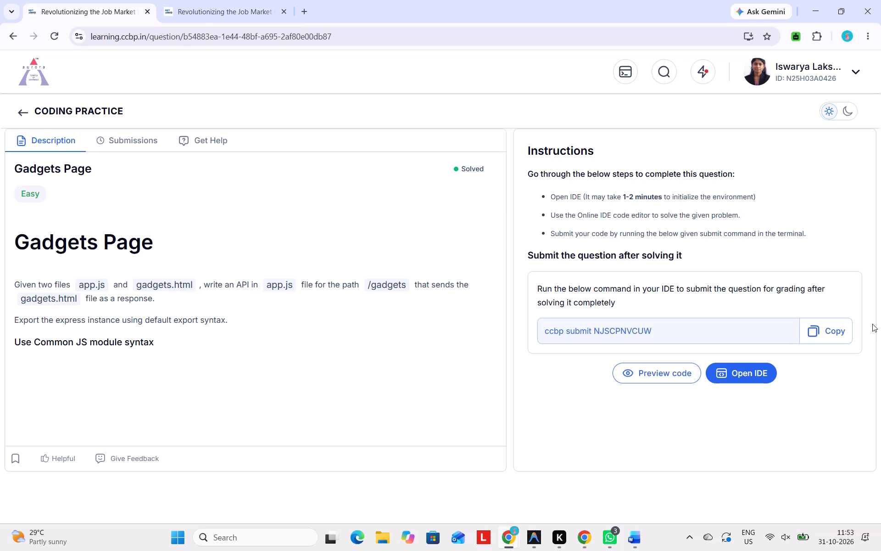
pyautogui.click(820, 332)
pyautogui.click(189, 0)
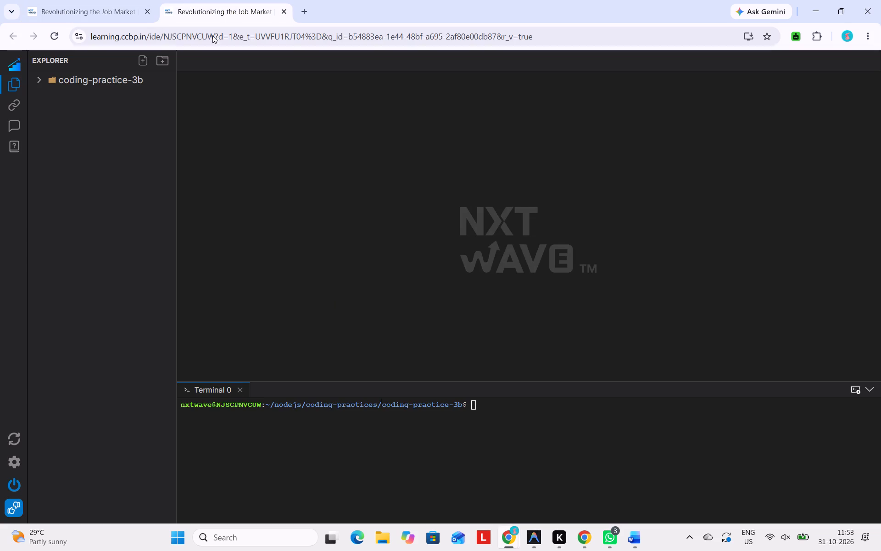
pyautogui.click(479, 397)
pyautogui.click(477, 400)
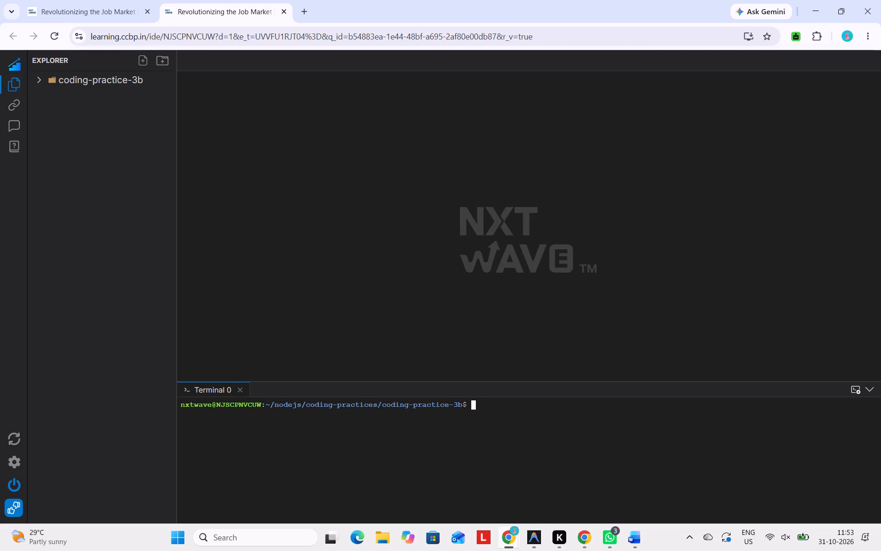
pyautogui.hotkey('ctrl', 'shift', 'v')
pyautogui.press('Return')
# Open app.js from the coding-practice-3b folder and capture the IDE with its code and terminal as a screenshot.
pyautogui.click(118, 86)
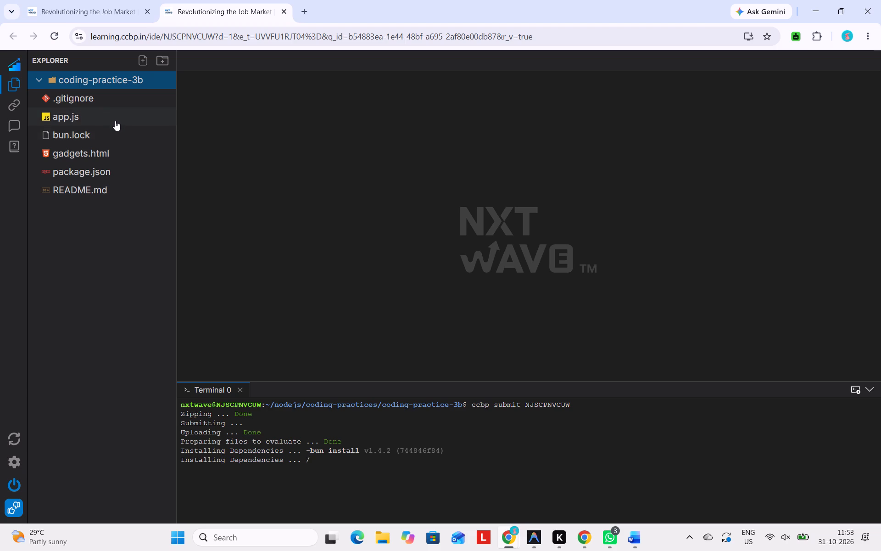
pyautogui.click(115, 120)
pyautogui.press('shift+super+s')
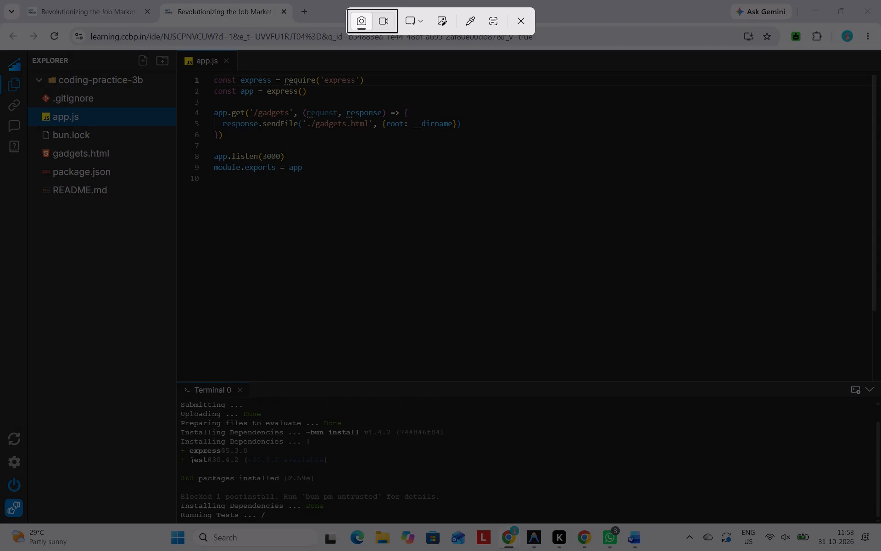
pyautogui.moveTo(0, 19); pyautogui.dragTo(880, 550)
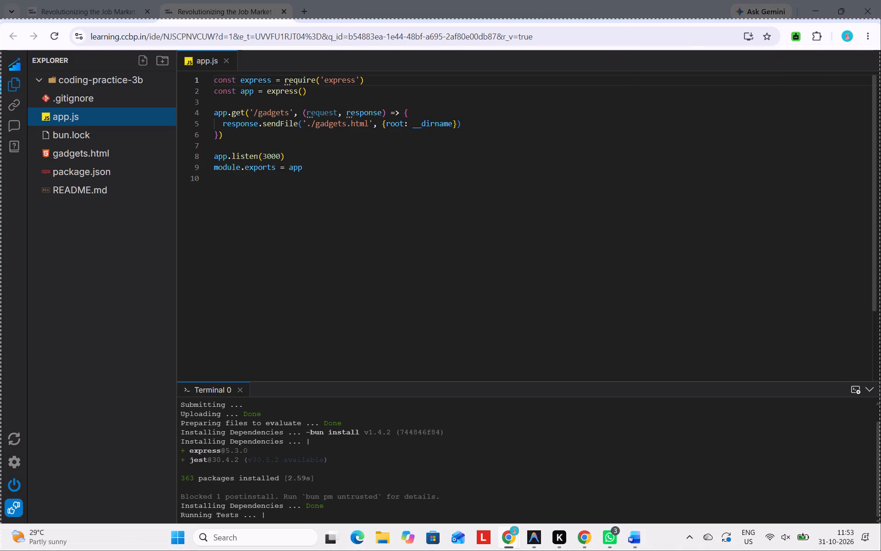
pyautogui.moveTo(880, 550); pyautogui.dragTo(880, 523)
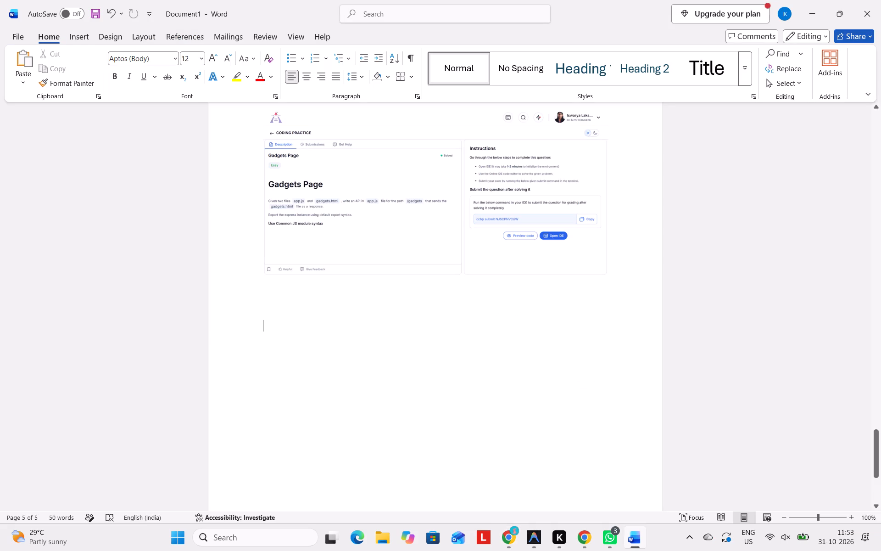
# Switch to Word and paste the app.js code screenshot below the Gadgets Page question screenshot.
pyautogui.hotkey('ctrl', 'v')
# Insert blank lines before the CODING PRACTICE -4 heading so it starts on the same page as its screenshots, removing the surplus lines.
pyautogui.scroll(1, 405, 376)
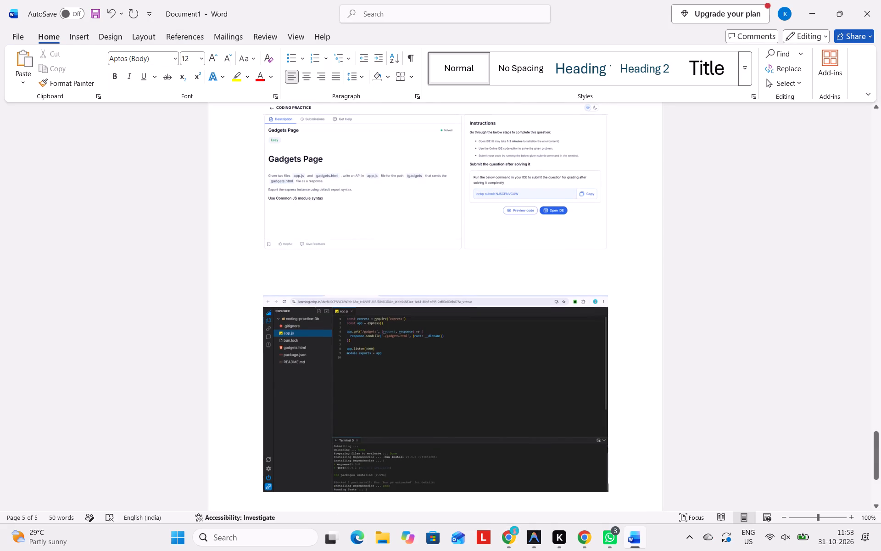
pyautogui.scroll(2, 405, 376)
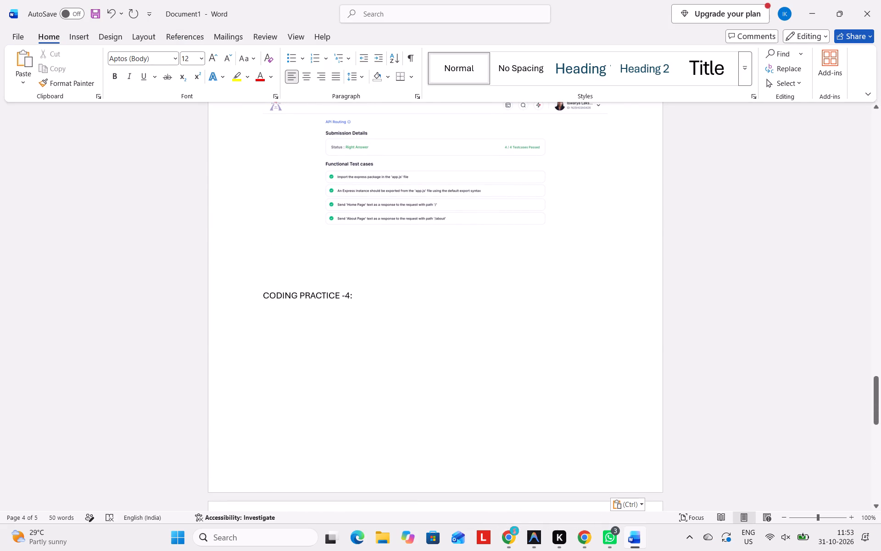
pyautogui.click(293, 278)
pyautogui.click(260, 291)
pyautogui.press('Return')
pyautogui.press('Return')
pyautogui.press('Return')
pyautogui.press('Return')
pyautogui.press('Return')
pyautogui.press('Return')
pyautogui.press('Return')
pyautogui.press('Return')
pyautogui.press('Return')
pyautogui.press('Return')
pyautogui.press('Return')
pyautogui.press('Return')
pyautogui.press('BackSpace')
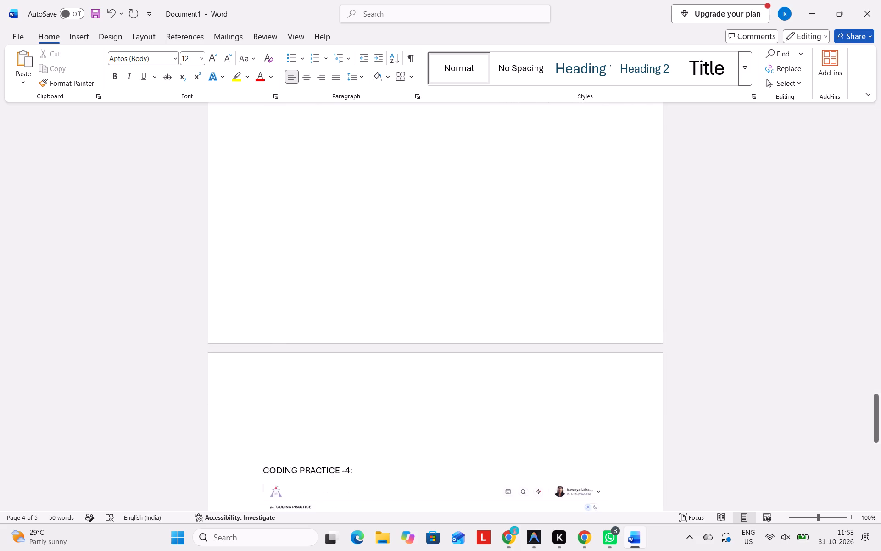
pyautogui.press('BackSpace')
pyautogui.press('BackSpace')
pyautogui.press('BackSpace')
pyautogui.scroll(-2, 260, 291)
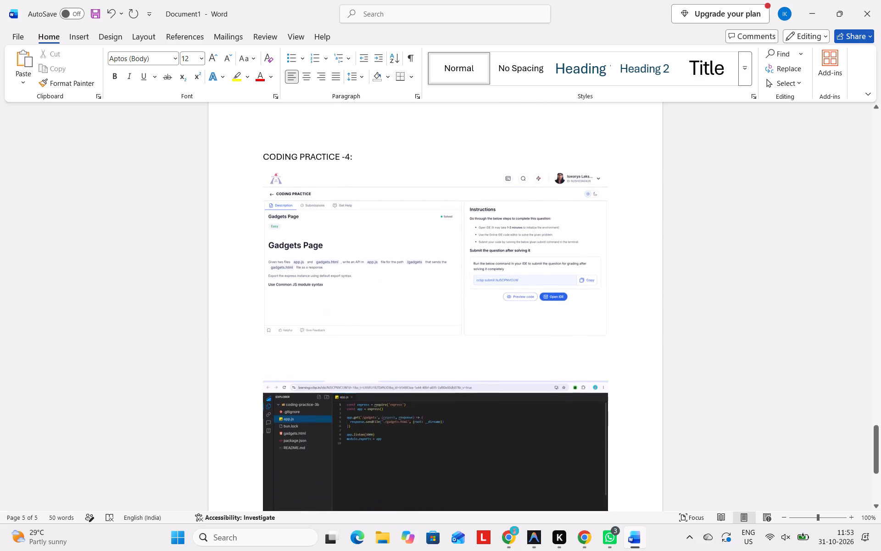
pyautogui.scroll(-6, 260, 291)
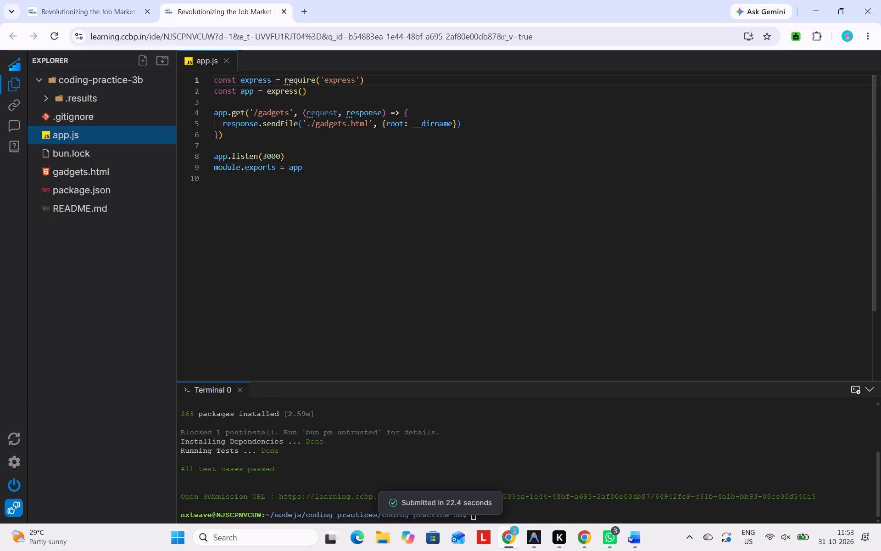
# In Chrome, open the Gadgets Page submission URL from the coding-practice-3b terminal.
pyautogui.click(312, 495)
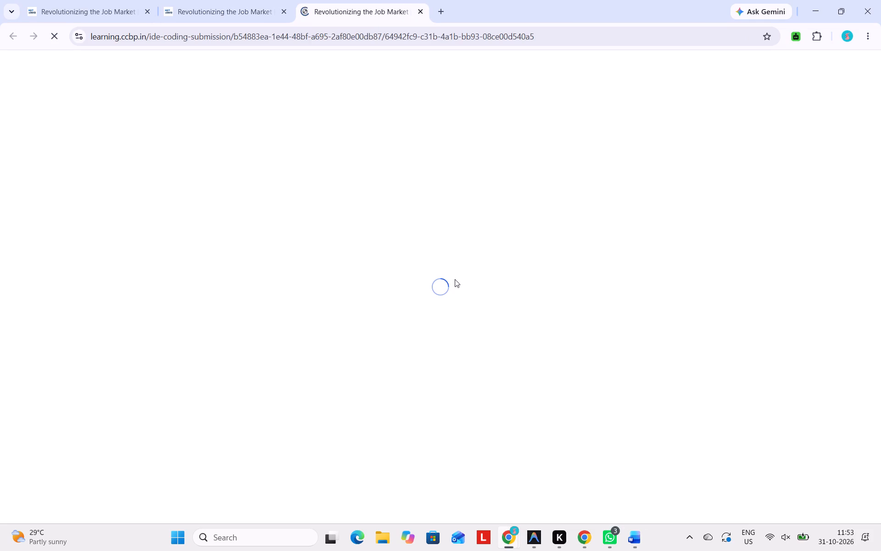
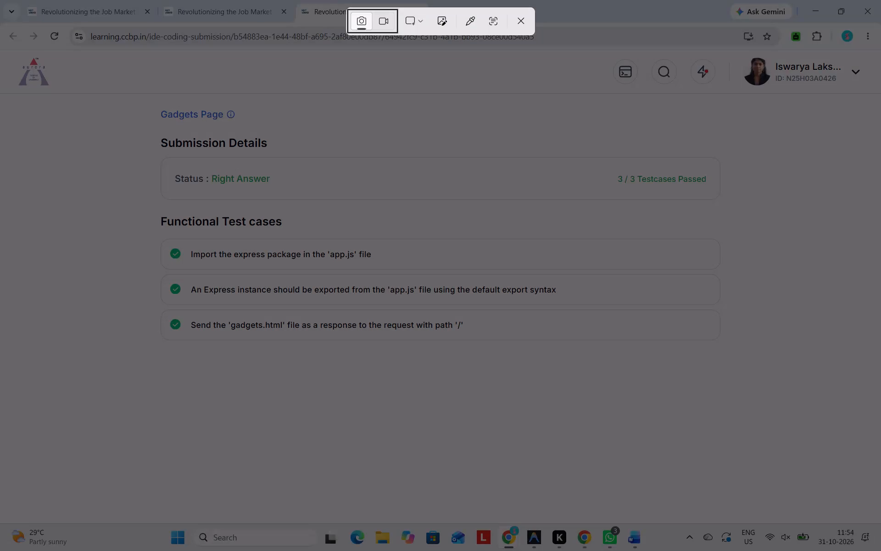
# Capture the Gadgets Page submission details as a screenshot and paste it in Word below the app.js code screenshot.
pyautogui.moveTo(0, 50); pyautogui.dragTo(651, 413)
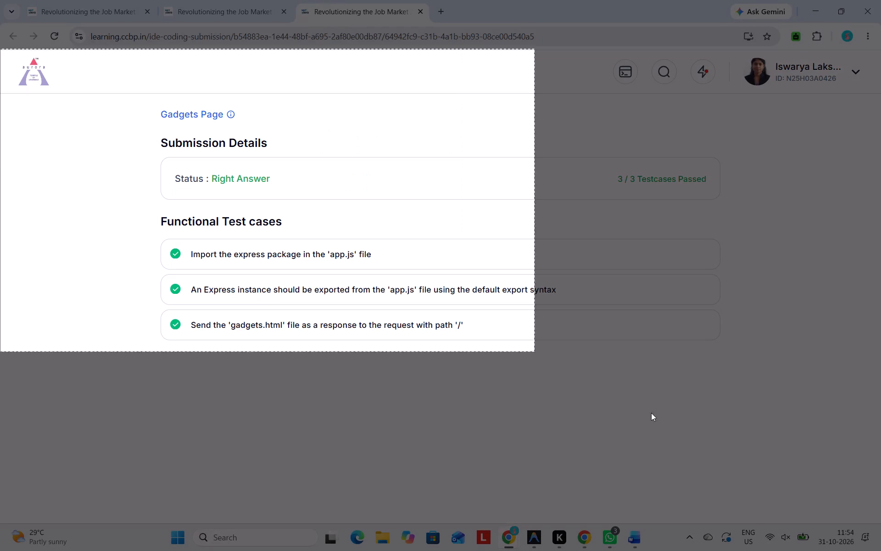
pyautogui.moveTo(651, 413); pyautogui.dragTo(880, 524)
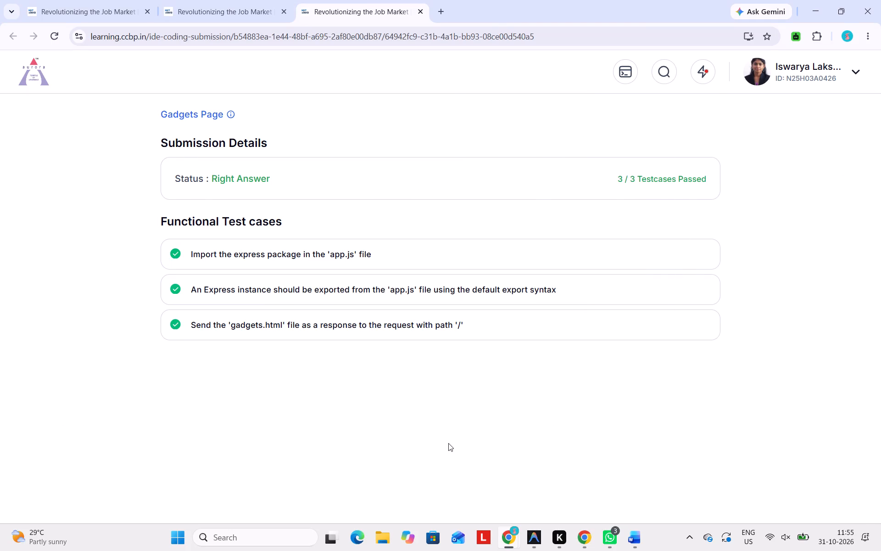
pyautogui.click(411, 435)
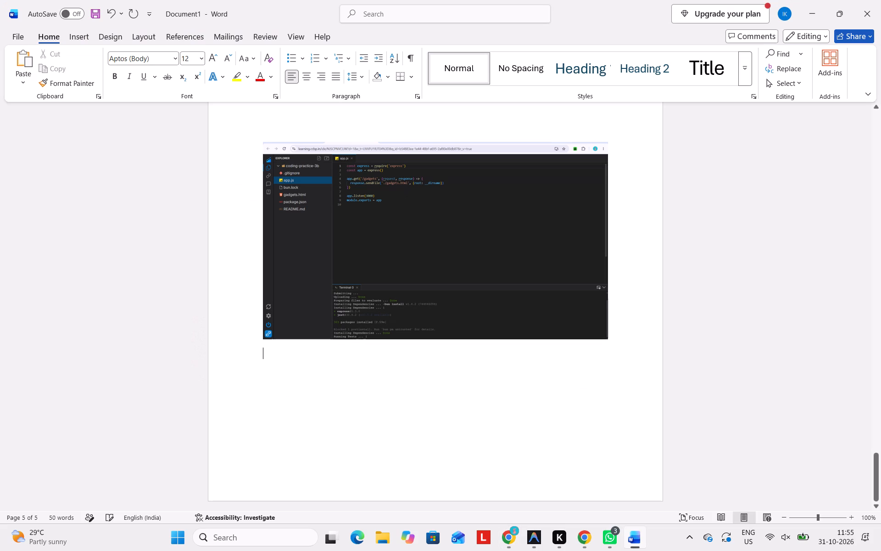
pyautogui.hotkey('ctrl', 'v')
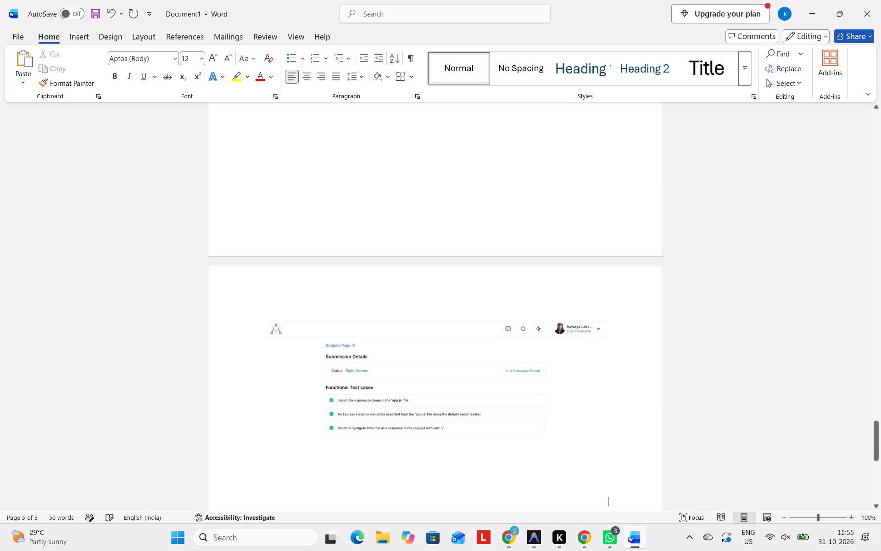
# Shrink the CODING PRACTICE -4 submission, code and question screenshots proportionally to about 80% of the text width so all three fit on one page.
pyautogui.click(479, 359)
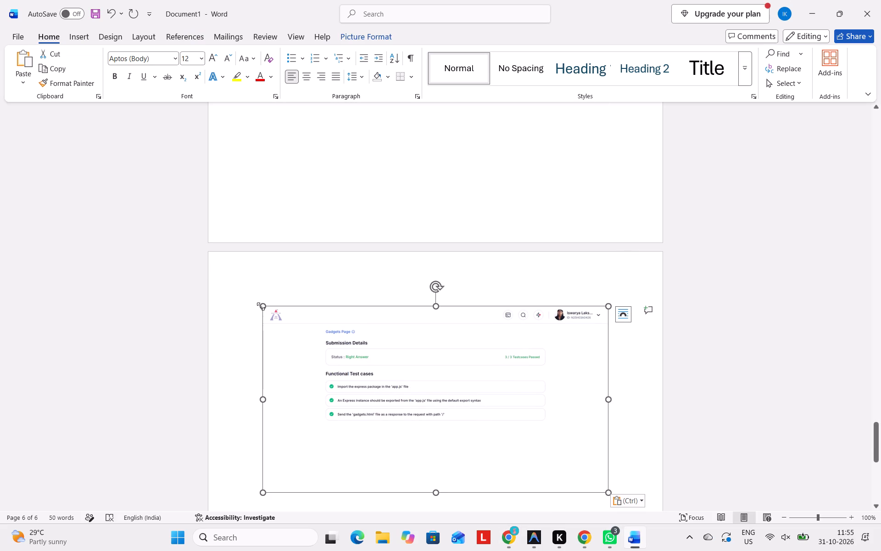
pyautogui.moveTo(262, 306); pyautogui.dragTo(325, 341)
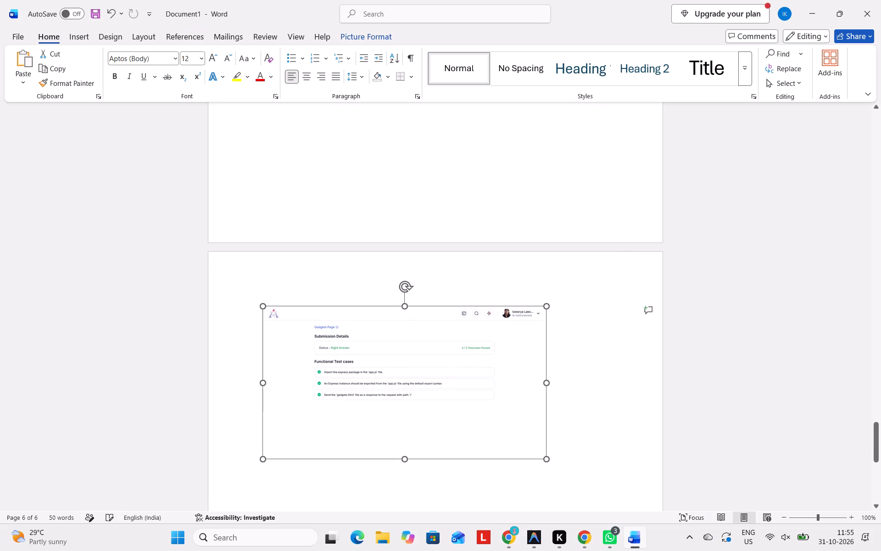
pyautogui.scroll(3, 325, 341)
pyautogui.click(321, 334)
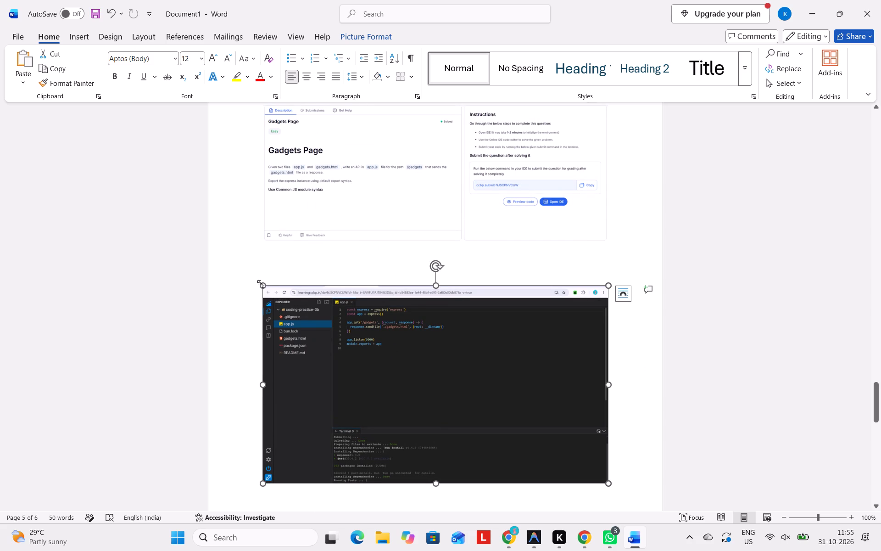
pyautogui.moveTo(261, 284); pyautogui.dragTo(319, 332)
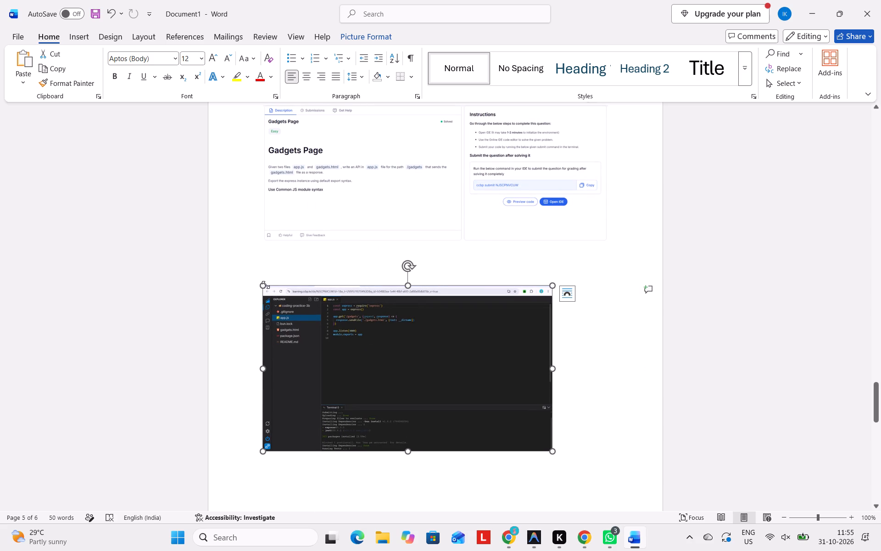
pyautogui.moveTo(262, 285); pyautogui.dragTo(283, 304)
pyautogui.scroll(1, 283, 304)
pyautogui.click(283, 304)
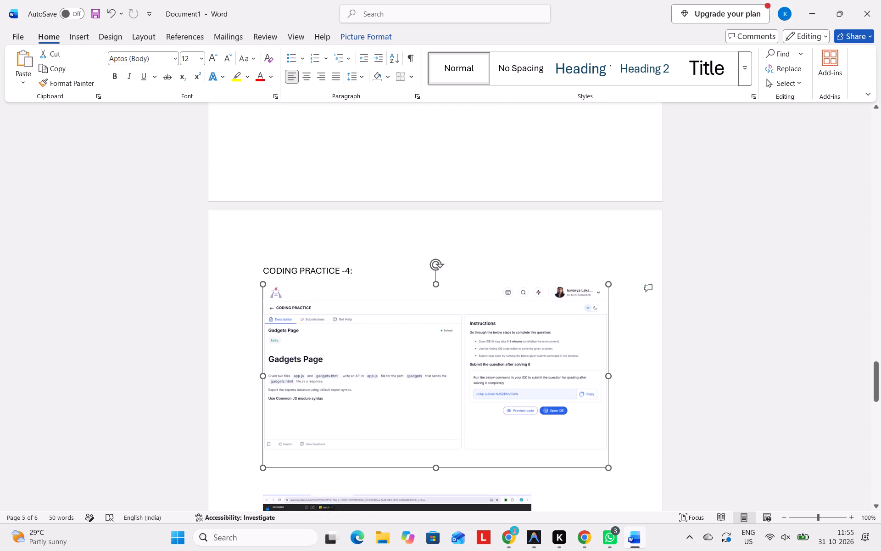
pyautogui.moveTo(264, 284); pyautogui.dragTo(351, 330)
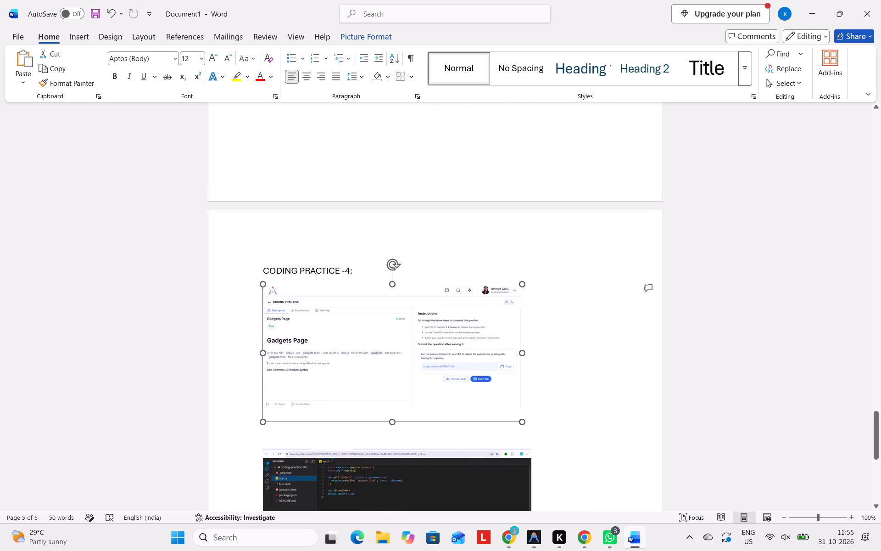
pyautogui.moveTo(351, 330); pyautogui.dragTo(351, 330)
pyautogui.scroll(-3, 351, 330)
pyautogui.scroll(1, 356, 349)
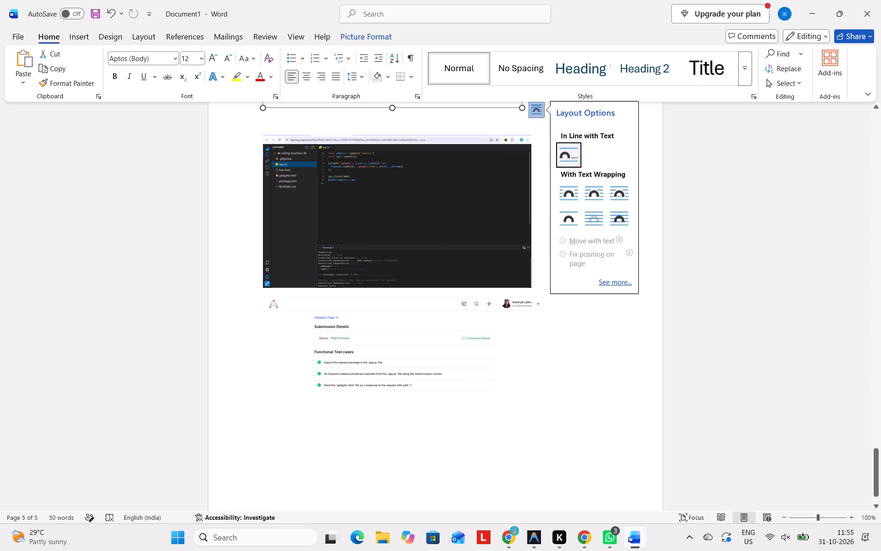
pyautogui.scroll(1, 356, 349)
pyautogui.scroll(-5, 356, 349)
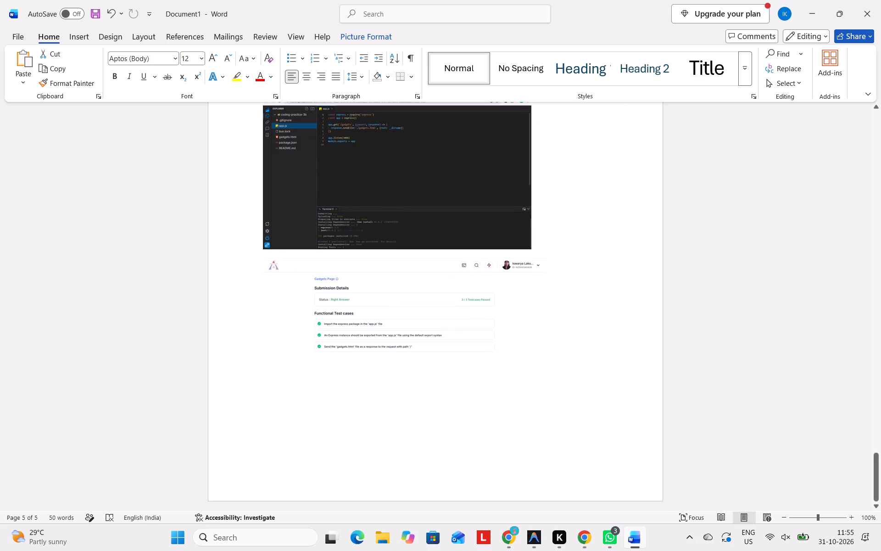
# Insert blank lines before and after the Gadgets Page submission screenshot, continuing down to the start of a new page.
pyautogui.click(372, 418)
pyautogui.click(372, 418)
pyautogui.press('Return')
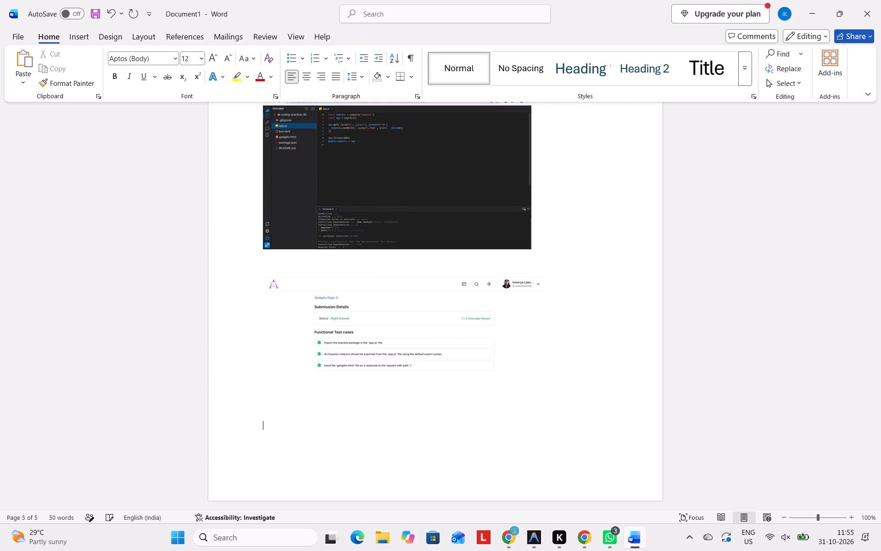
pyautogui.click(565, 410)
pyautogui.press('Return')
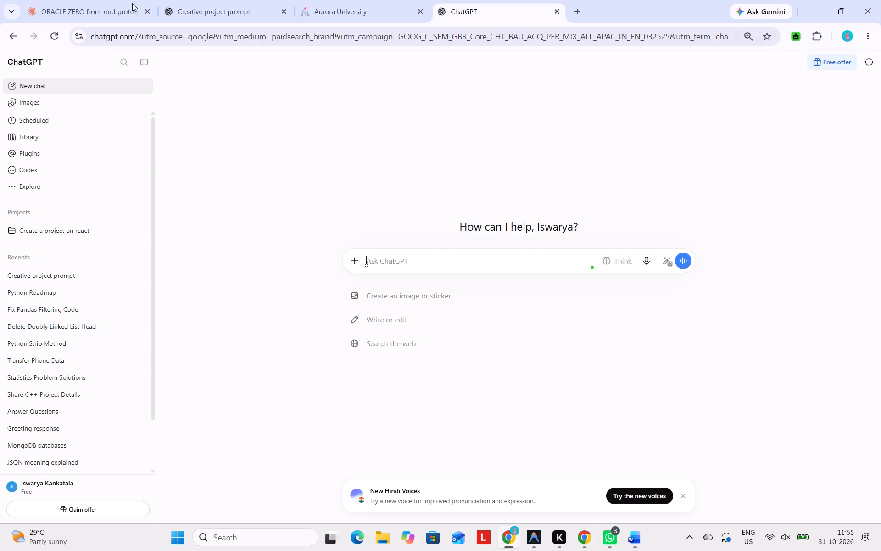
# Open the Backend Development Fundamentals assessments list in the Aurora University portal and reload the page.
pyautogui.click(337, 20)
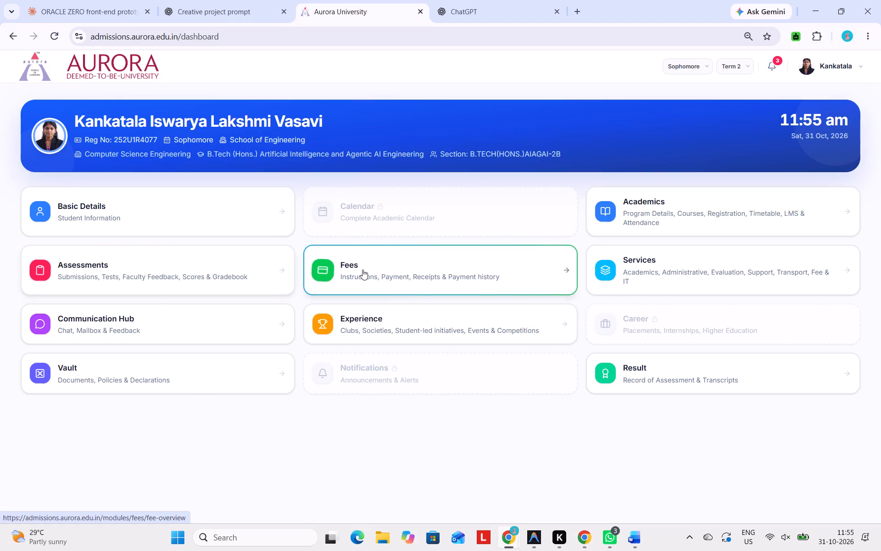
pyautogui.click(230, 262)
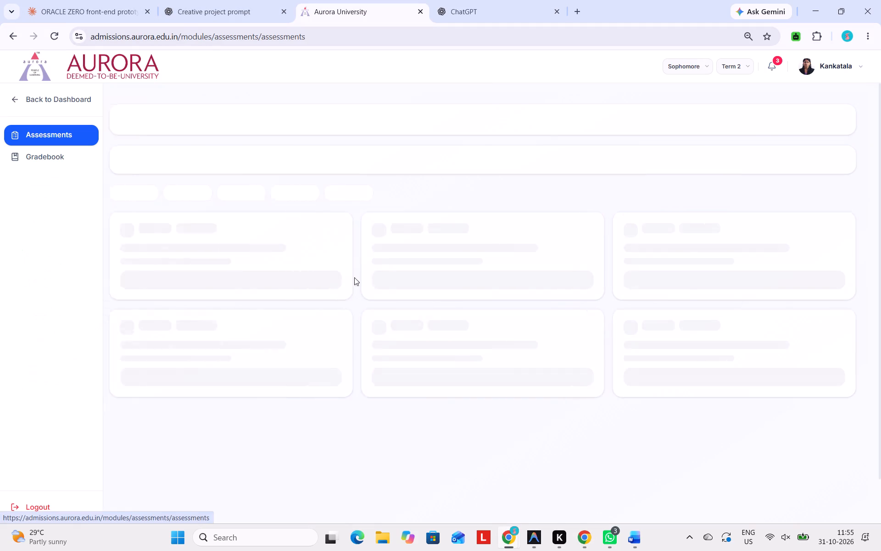
pyautogui.click(212, 213)
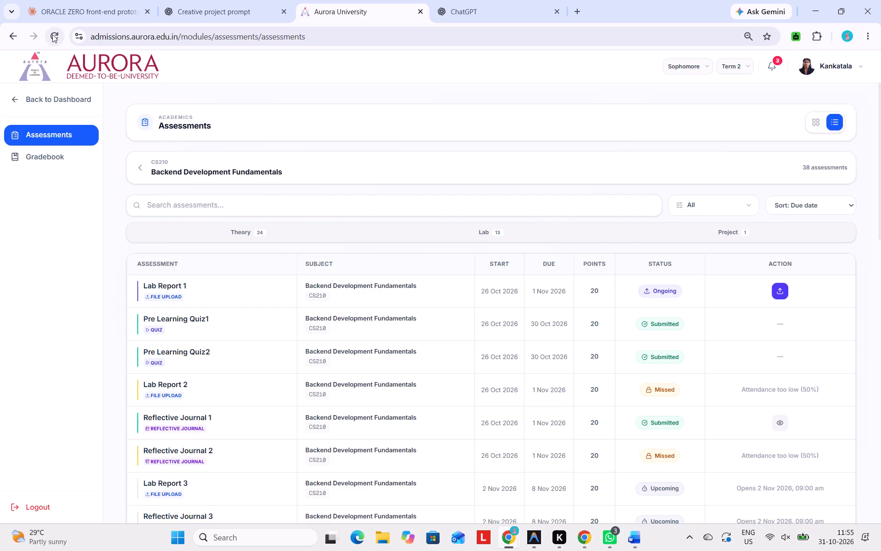
pyautogui.click(52, 34)
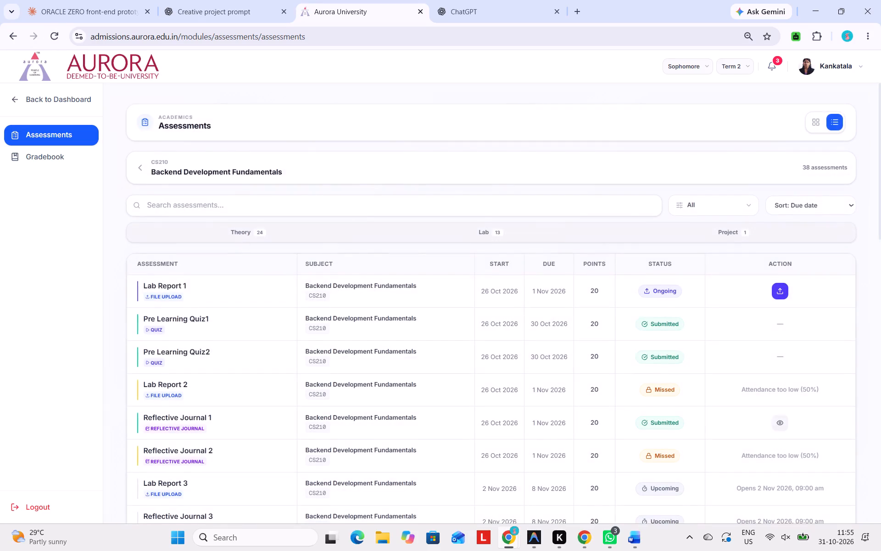
# Switch to the Aurora University portal in Chrome and review the Backend Development Fundamentals assessments, the attendance by subject and the course list.
pyautogui.scroll(-1, 466, 398)
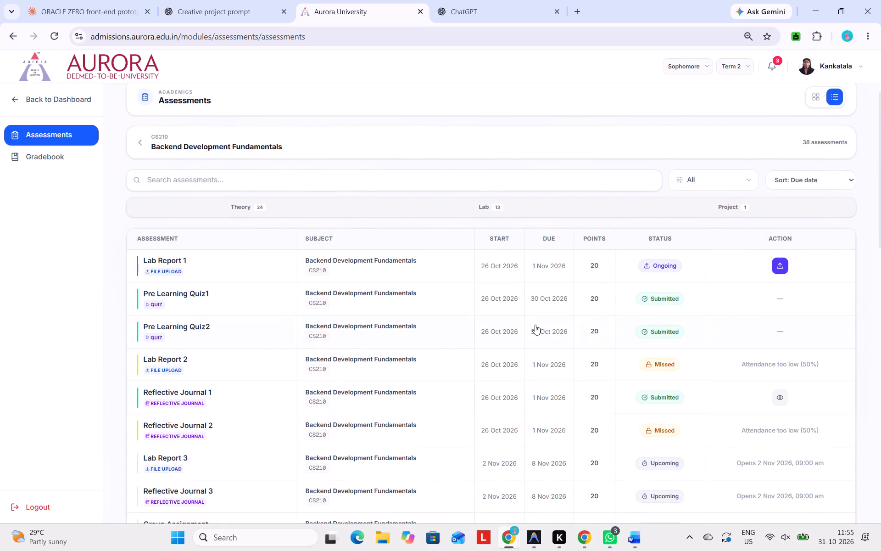
pyautogui.scroll(3, 163, 127)
pyautogui.click(43, 102)
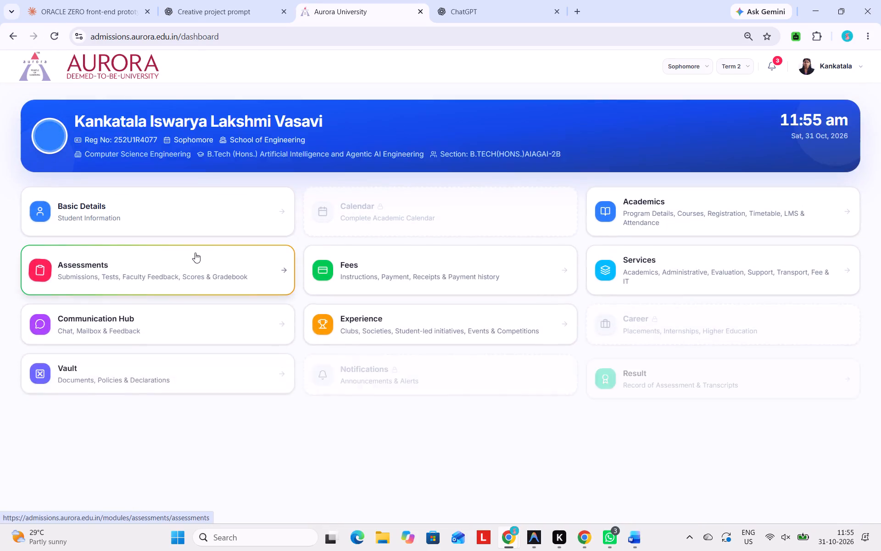
pyautogui.click(195, 253)
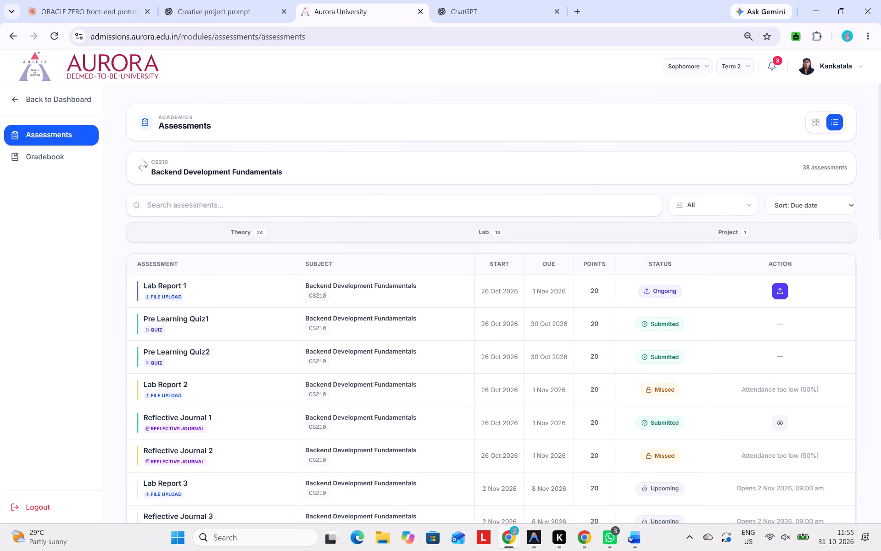
pyautogui.click(143, 159)
pyautogui.moveTo(142, 165); pyautogui.dragTo(48, 98)
pyautogui.click(48, 98)
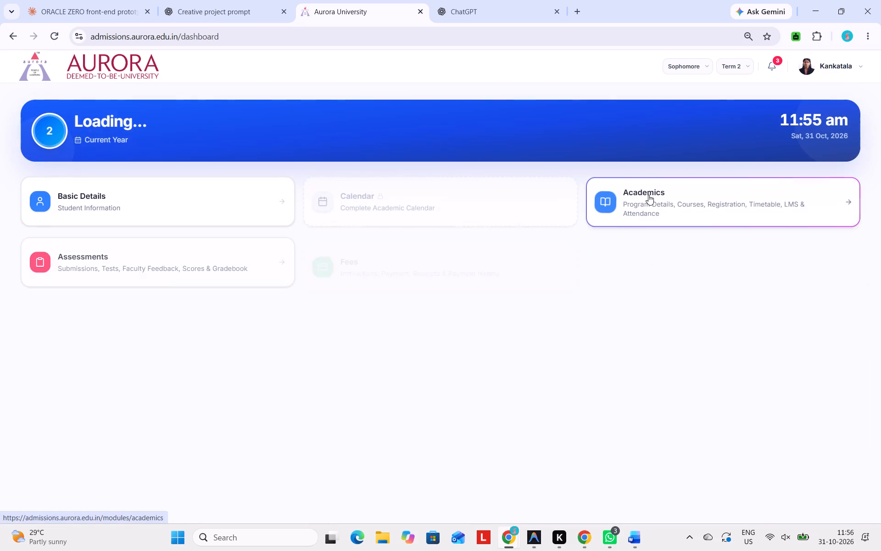
pyautogui.moveTo(708, 277); pyautogui.dragTo(680, 219)
pyautogui.click(680, 219)
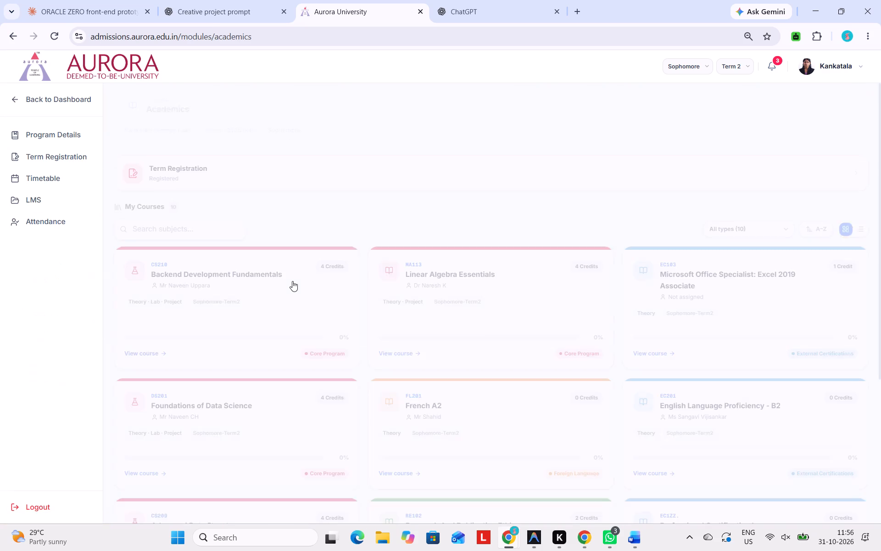
pyautogui.click(71, 225)
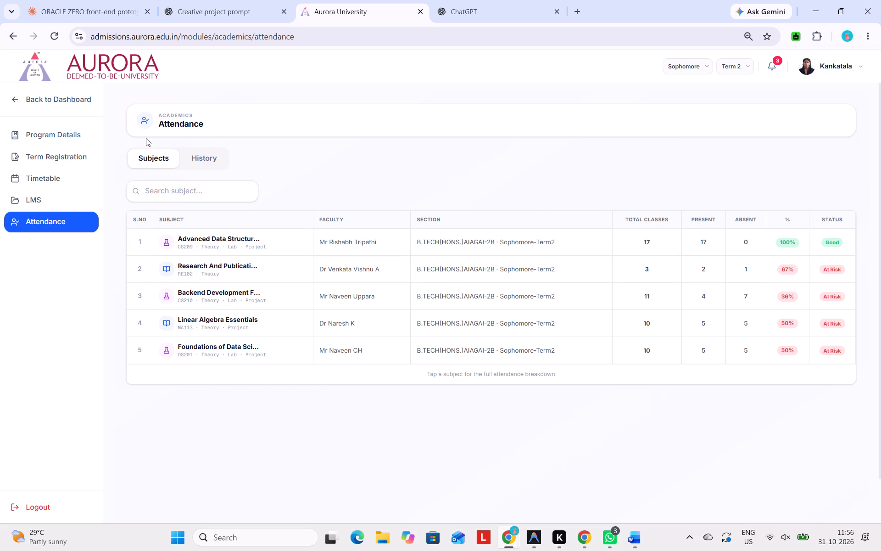
pyautogui.click(45, 107)
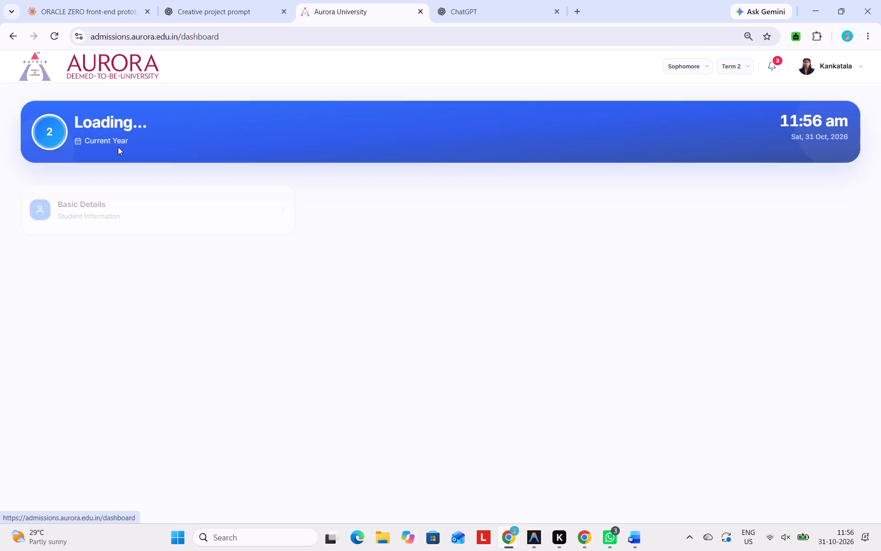
pyautogui.click(667, 197)
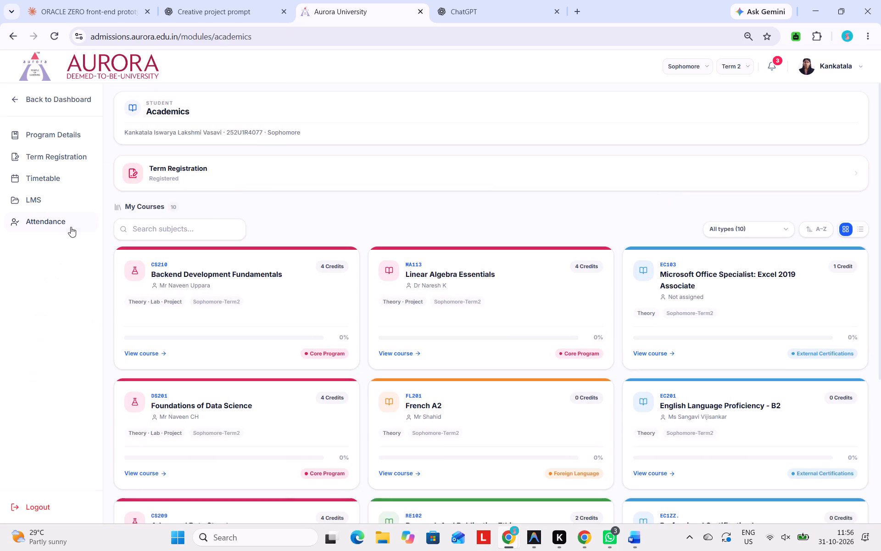
pyautogui.scroll(-1, 331, 329)
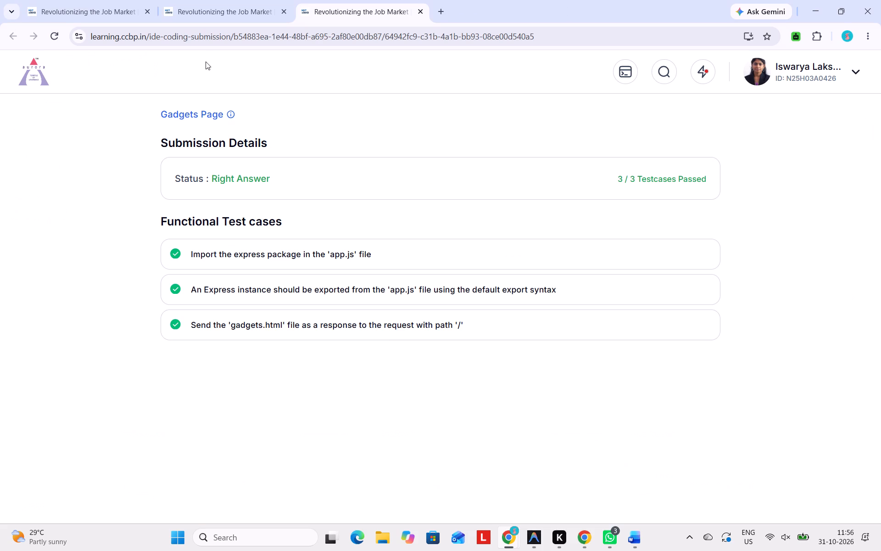
# In the coding-practice Chrome window, close the Gadgets Page IDE and submission pages and open the Get a String question.
pyautogui.click(282, 11)
pyautogui.click(282, 11)
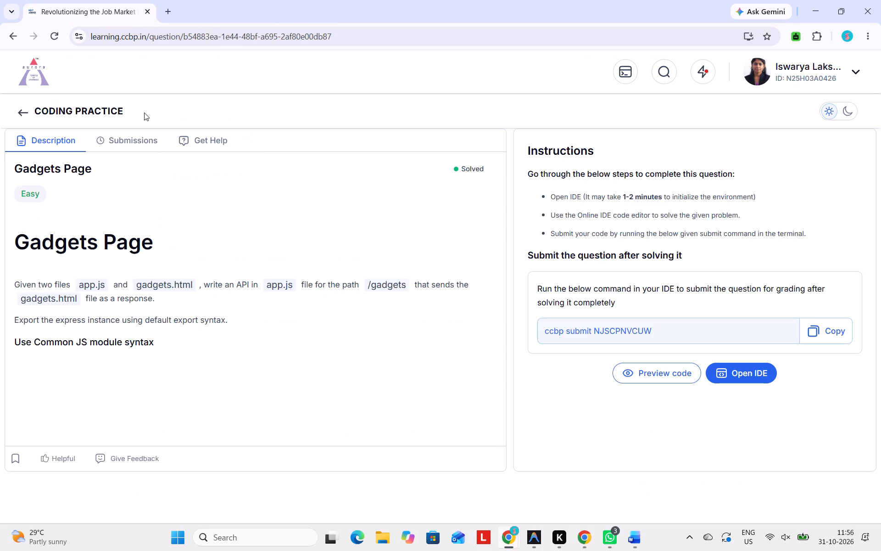
pyautogui.click(19, 116)
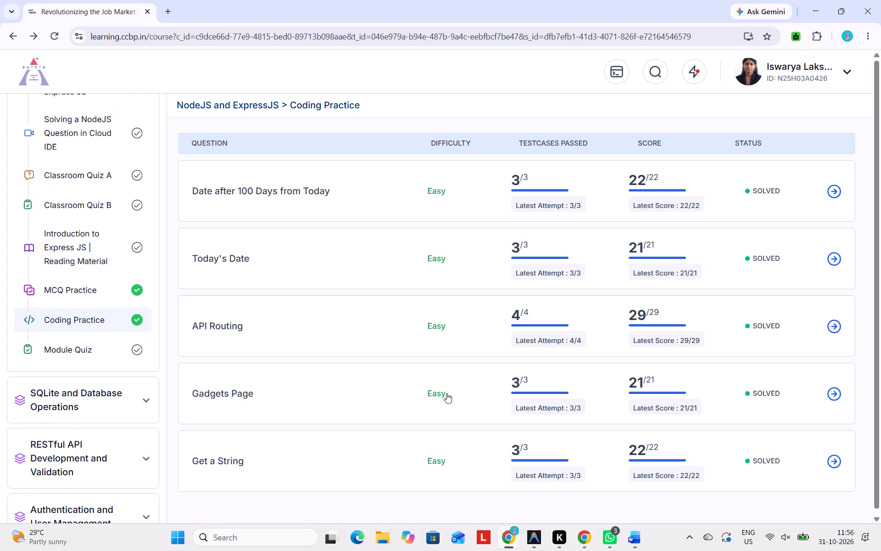
pyautogui.click(371, 454)
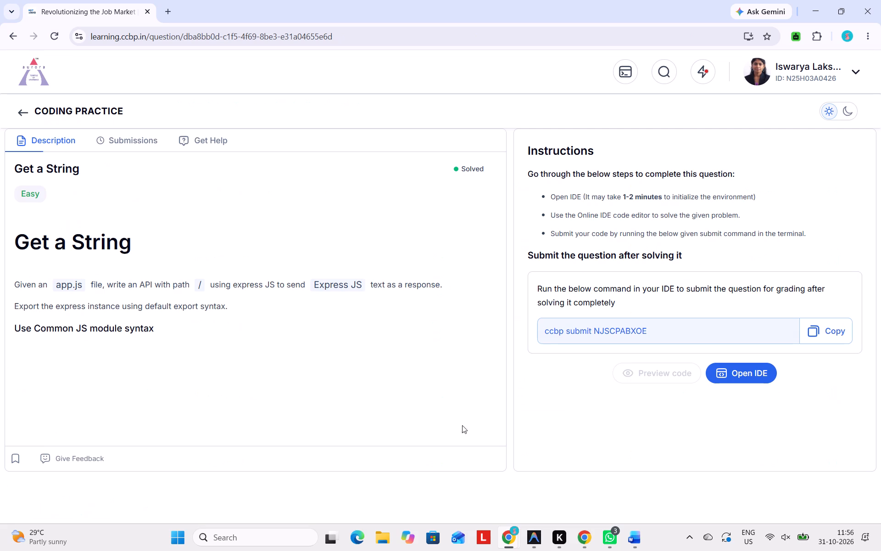
# Copy the Get a String submit command and open its IDE, agreeing to close the session active in another window.
pyautogui.click(813, 327)
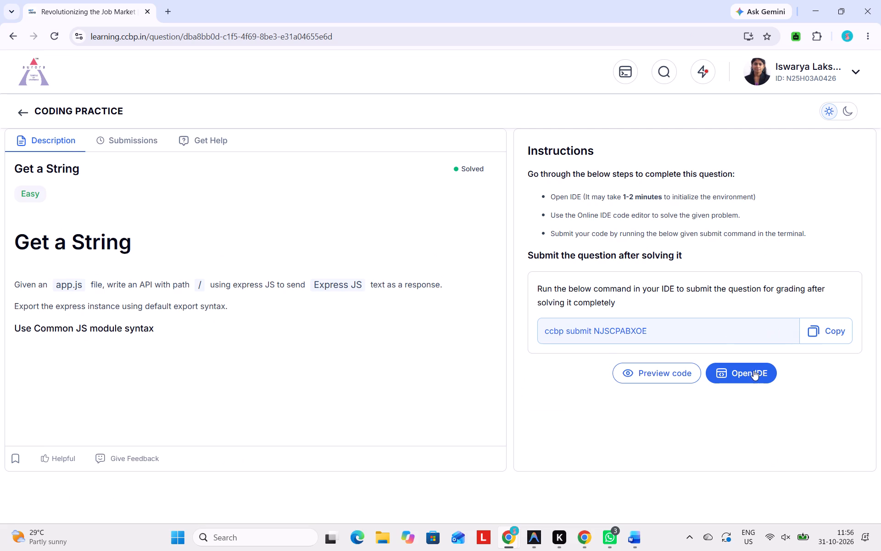
pyautogui.click(753, 371)
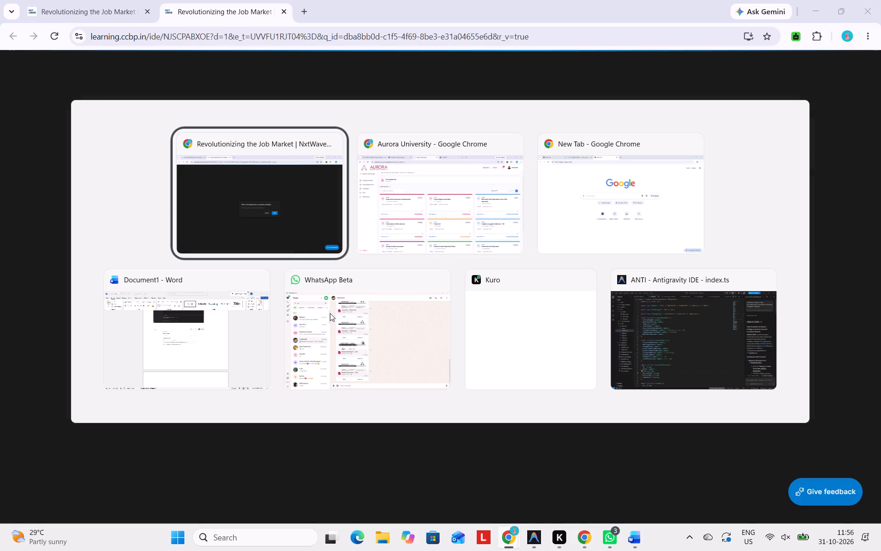
pyautogui.click(513, 304)
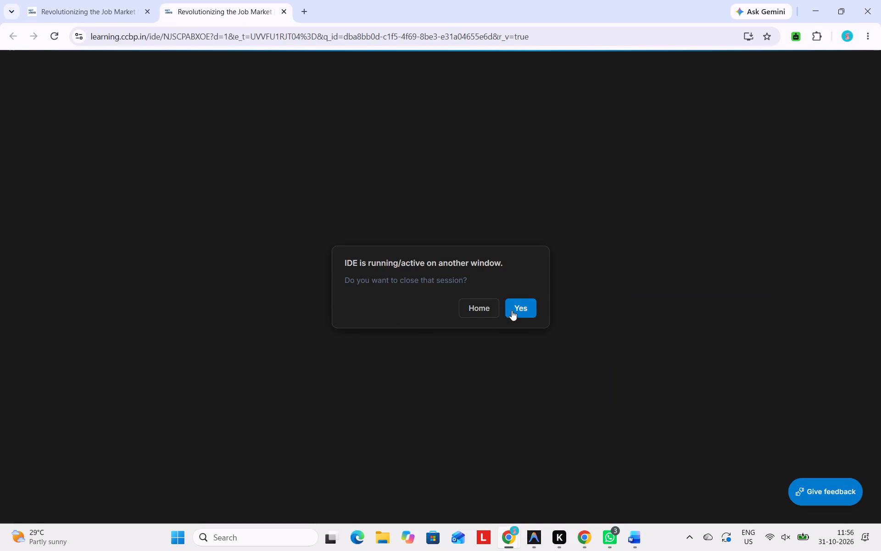
pyautogui.click(517, 312)
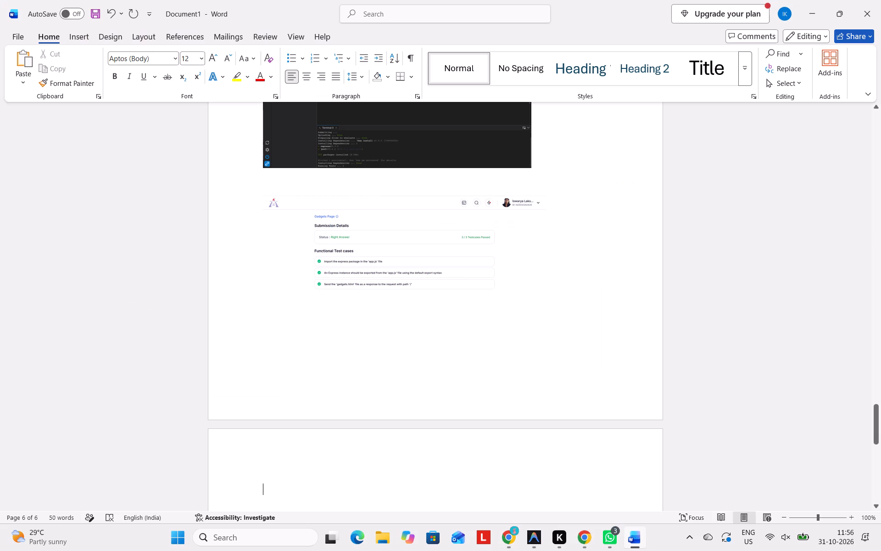
# Switch to Word and add the heading "CODING PRACTICE -5:" on the new page, followed by an empty line.
pyautogui.write('CODING PRACTICW')
pyautogui.press('BackSpace')
pyautogui.write('E -')
pyautogui.write('5:')
pyautogui.press('Return')
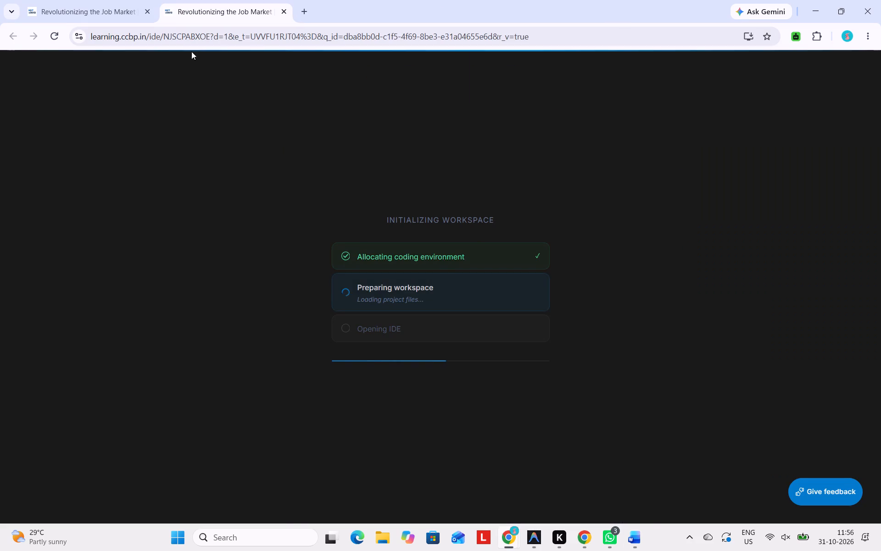
# Capture the Get a String question page in Chrome as a screenshot and paste it in Word below the CODING PRACTICE -5 heading.
pyautogui.click(62, 13)
pyautogui.press('shift+super+s')
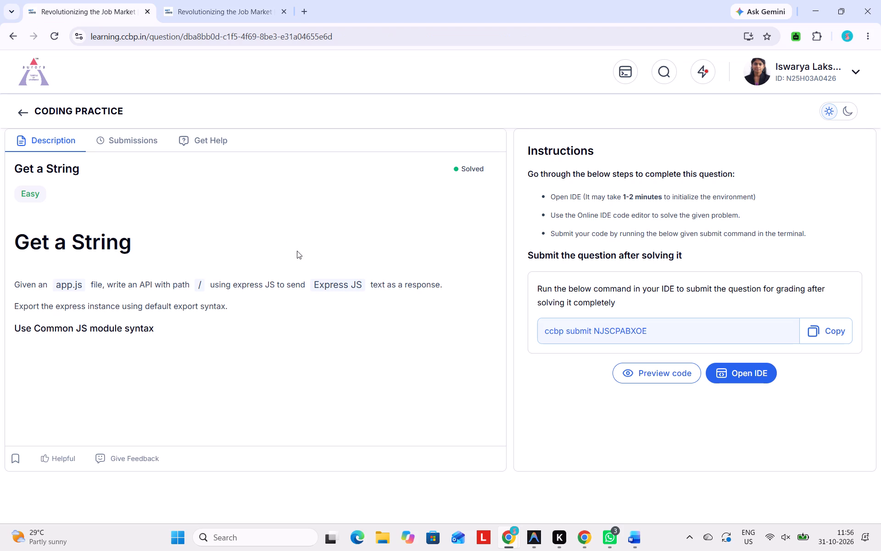
pyautogui.moveTo(0, 45); pyautogui.dragTo(880, 523)
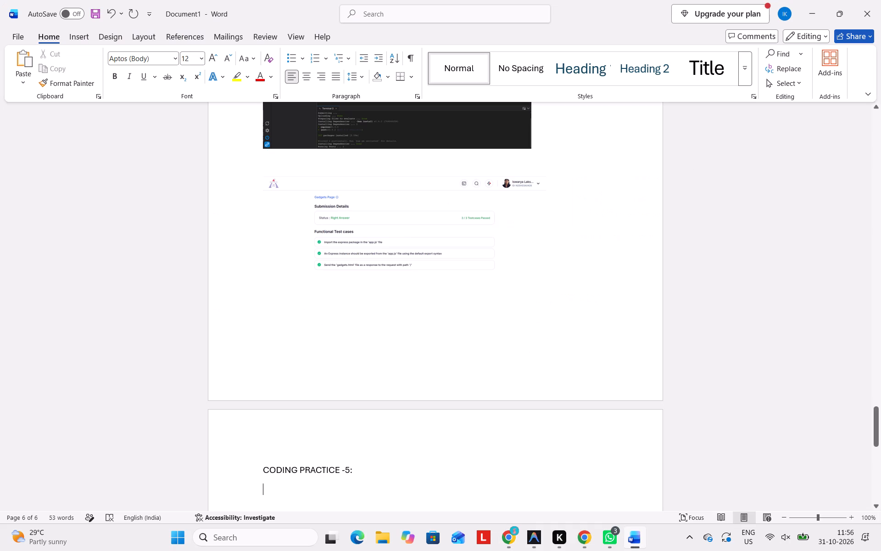
pyautogui.hotkey('ctrl', 'v')
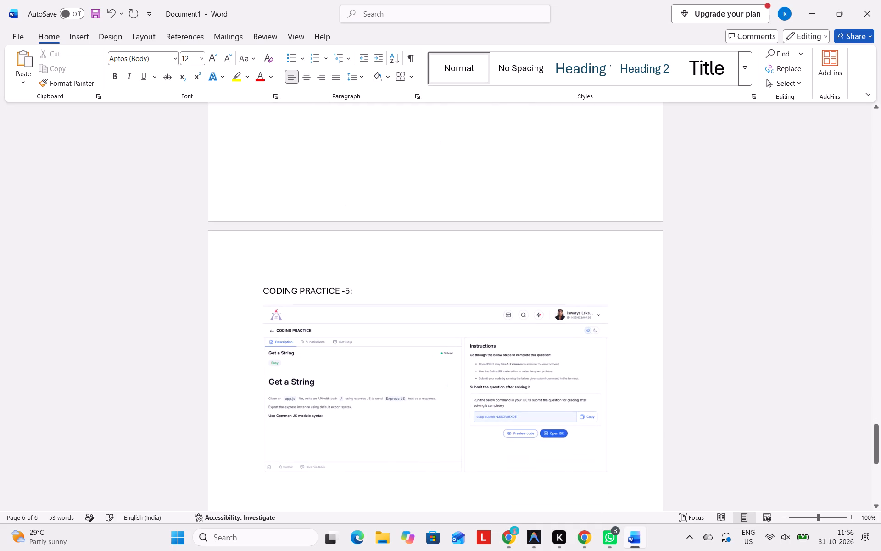
# Shrink the Get a String question screenshot proportionally from its corner.
pyautogui.click(371, 440)
pyautogui.moveTo(263, 304); pyautogui.dragTo(306, 337)
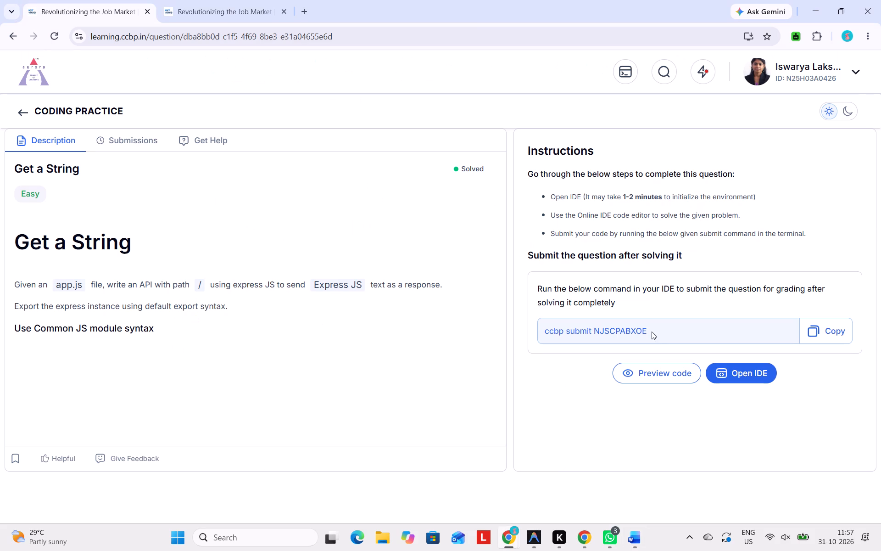
# Copy the Get a String submit command and run it in the terminal of the coding-practice-3d IDE.
pyautogui.click(805, 334)
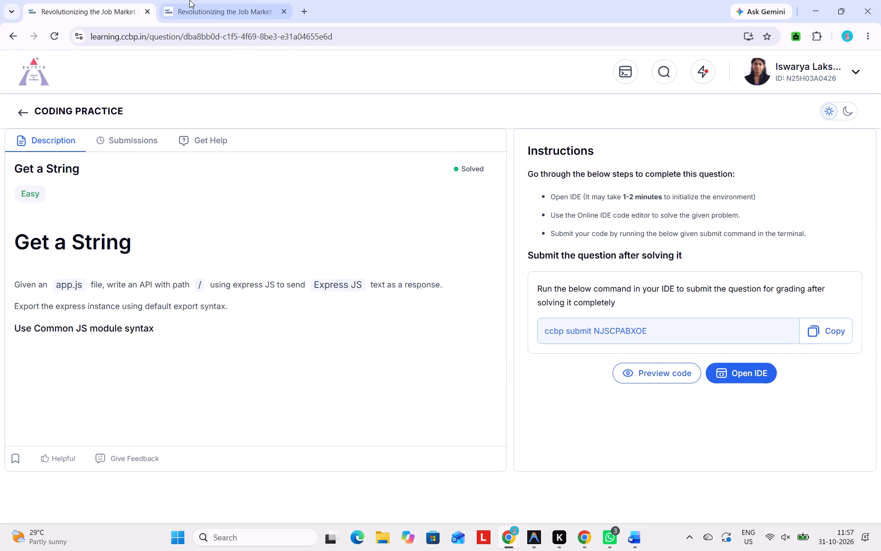
pyautogui.click(190, 2)
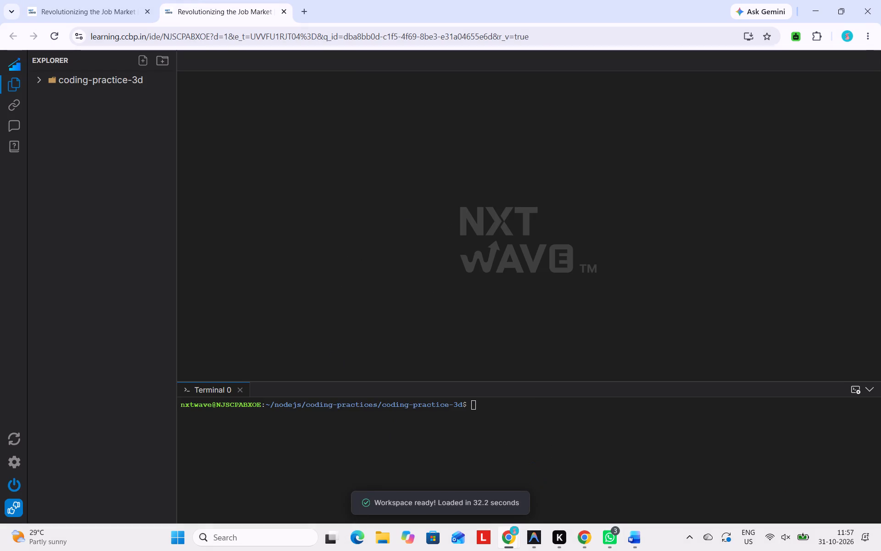
pyautogui.click(463, 414)
pyautogui.hotkey('ctrl', 'shift', 'v')
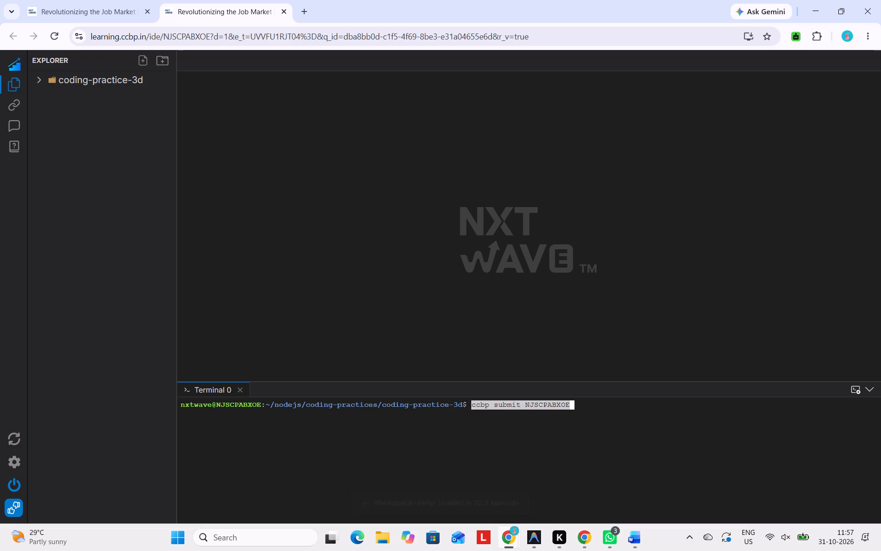
pyautogui.press('Return')
# Capture the IDE with coding-practice-3d's app.js open as a screenshot and paste it in Word below the Get a String question screenshot.
pyautogui.click(127, 79)
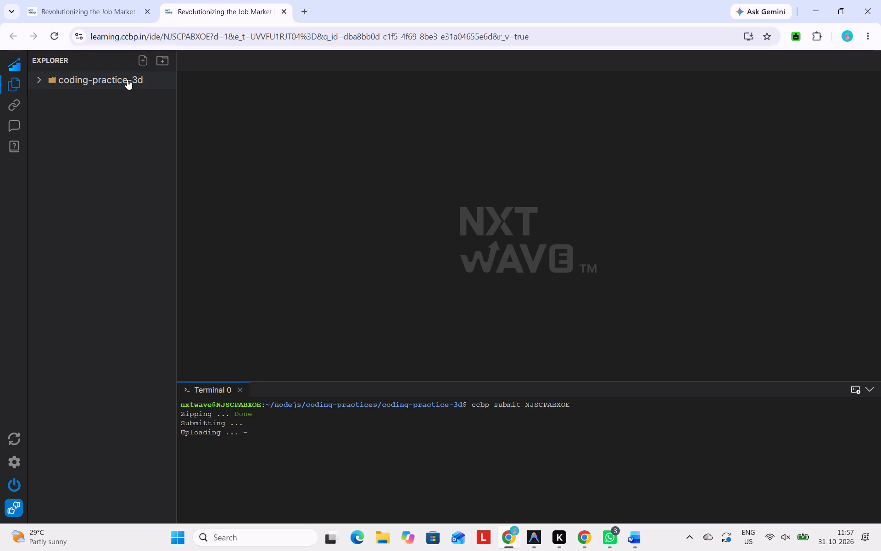
pyautogui.click(123, 121)
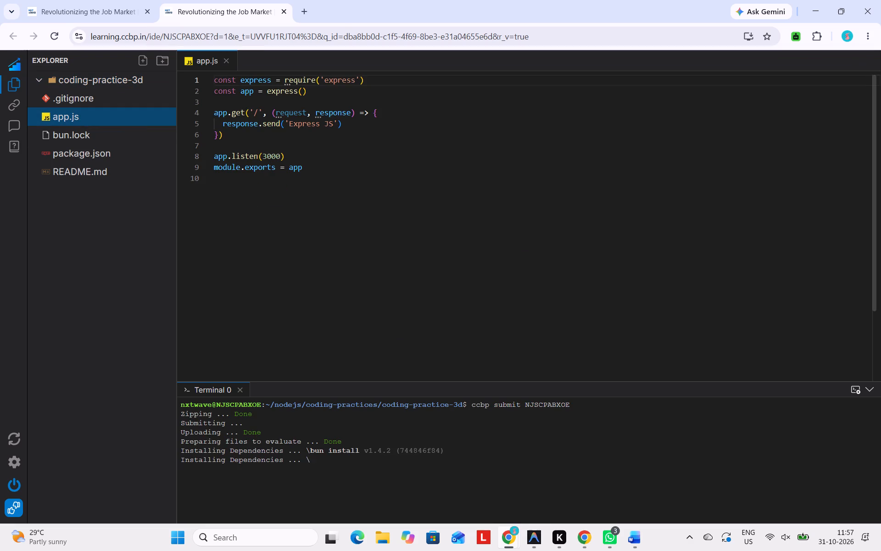
pyautogui.press('shift+super+s')
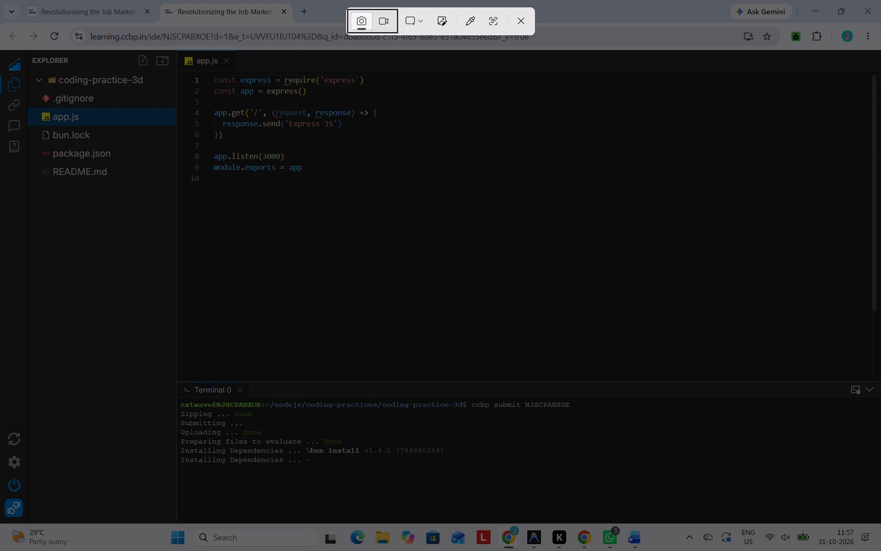
pyautogui.moveTo(4, 24); pyautogui.dragTo(880, 521)
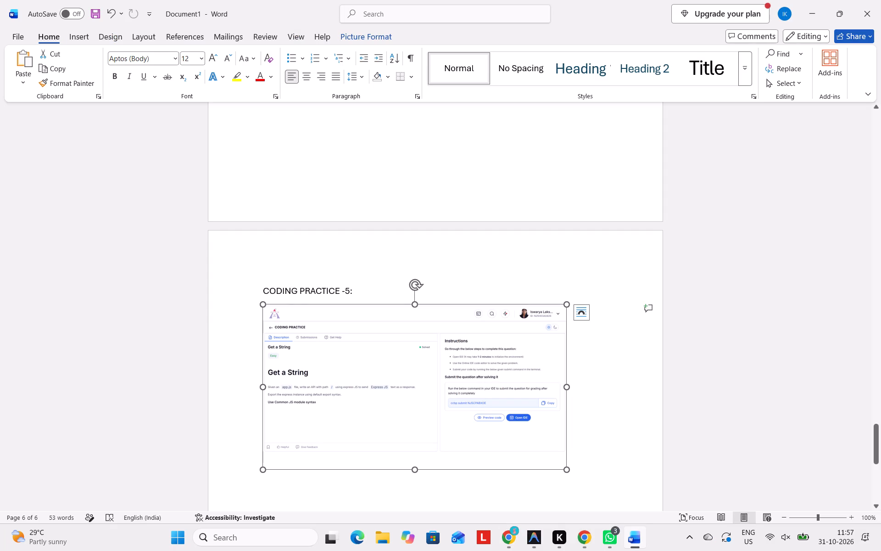
pyautogui.click(562, 466)
pyautogui.click(584, 467)
pyautogui.press('Return')
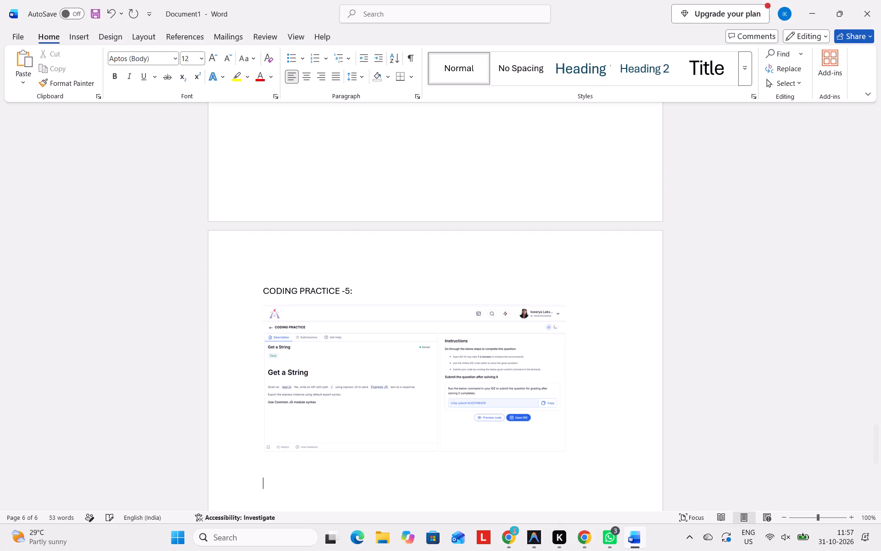
pyautogui.hotkey('ctrl', 'v')
# Shrink the pasted app.js code screenshot proportionally from its corner.
pyautogui.click(505, 429)
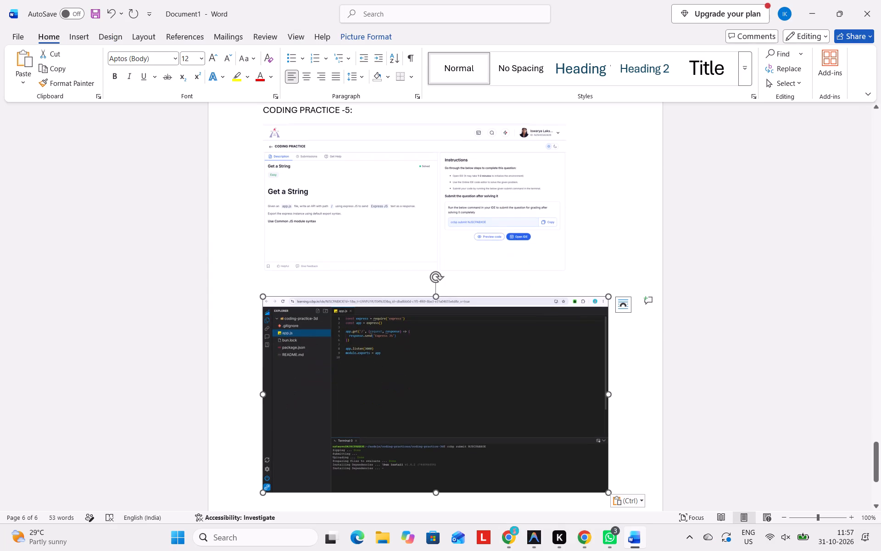
pyautogui.moveTo(263, 293); pyautogui.dragTo(328, 339)
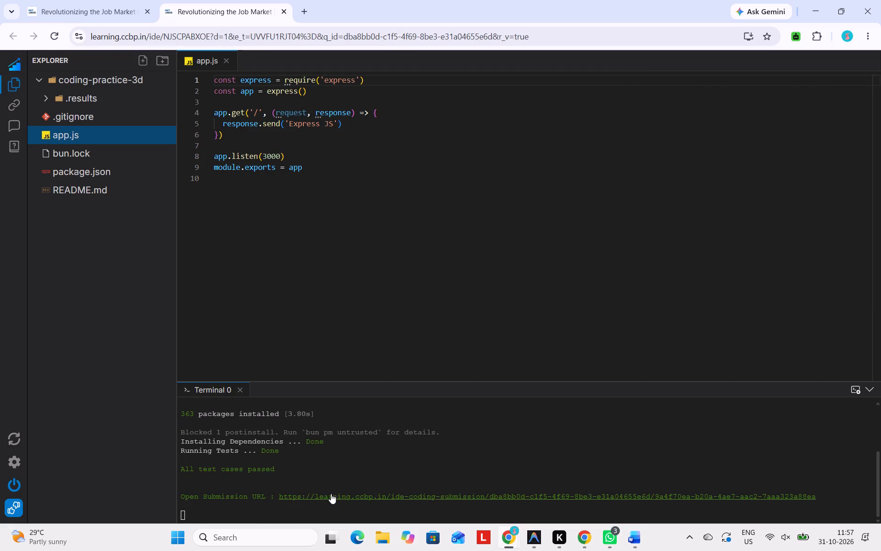
# Open the Get a String submission URL from the terminal, capture the submission details page and paste it in Word below the code screenshot.
pyautogui.click(331, 495)
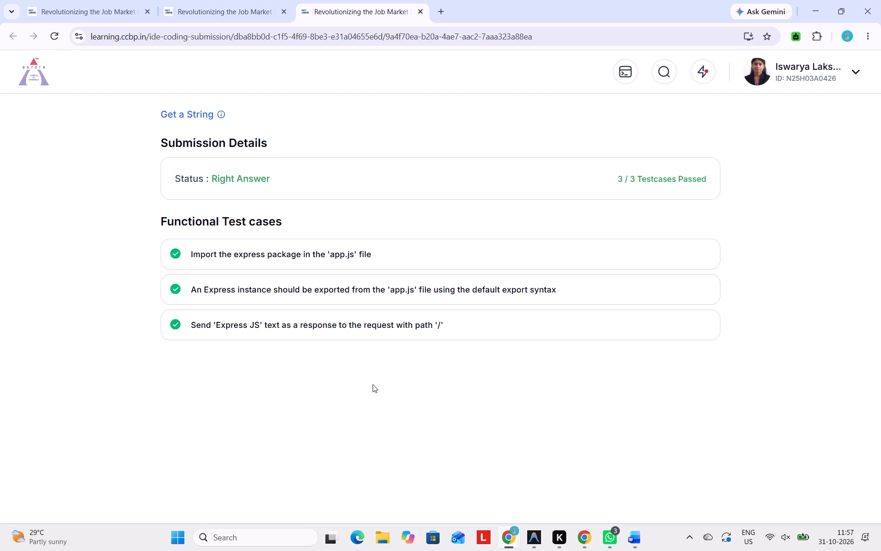
pyautogui.press('shift+super+s')
pyautogui.moveTo(0, 50); pyautogui.dragTo(880, 524)
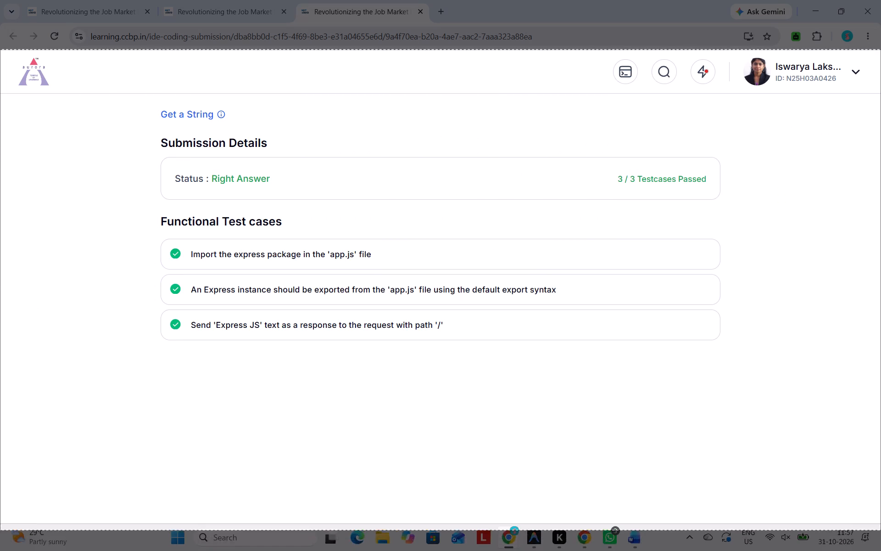
pyautogui.moveTo(880, 524); pyautogui.dragTo(880, 519)
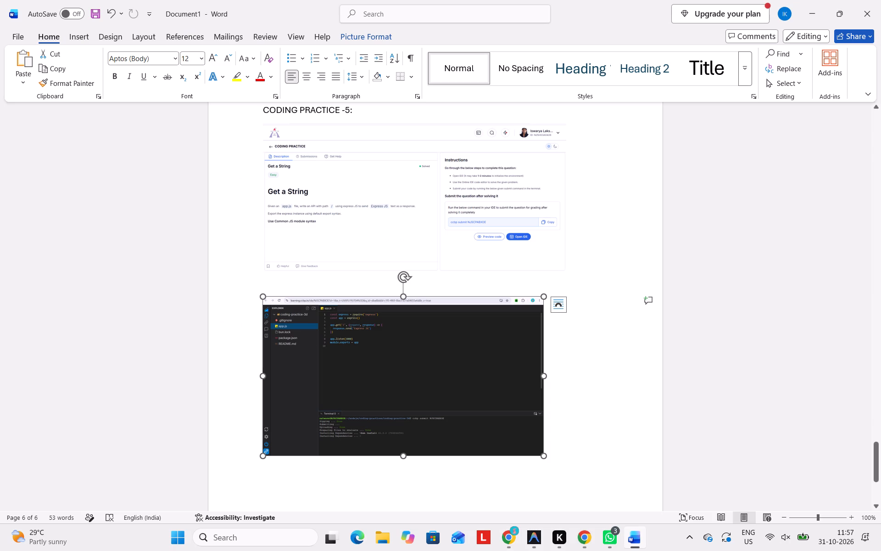
pyautogui.click(602, 467)
pyautogui.press('Return')
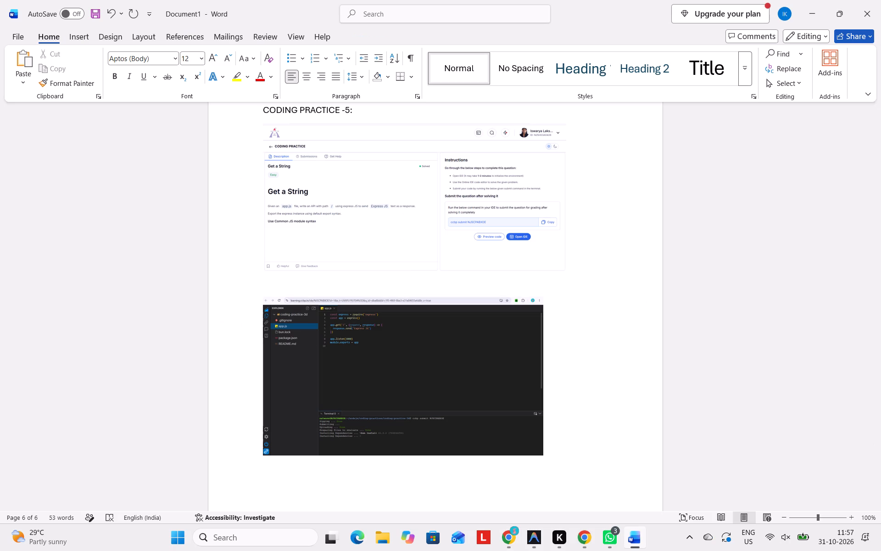
pyautogui.hotkey('ctrl', 'v')
# Shrink the Get a String submission screenshot proportionally from its corner so it fits below the code screenshot.
pyautogui.click(433, 350)
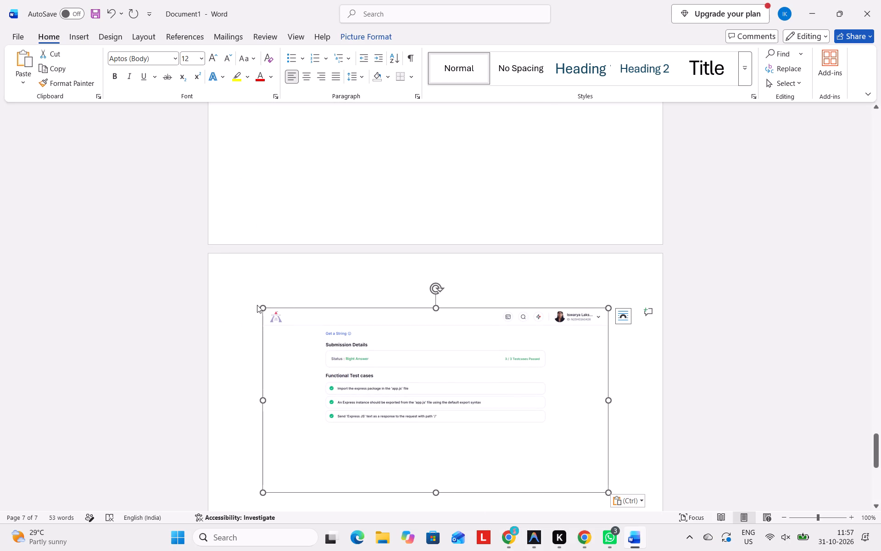
pyautogui.moveTo(261, 306); pyautogui.dragTo(342, 354)
# Export the Word report as a PDF named LAB REPORT 1 in the BACKEND folder.
pyautogui.scroll(2, 405, 370)
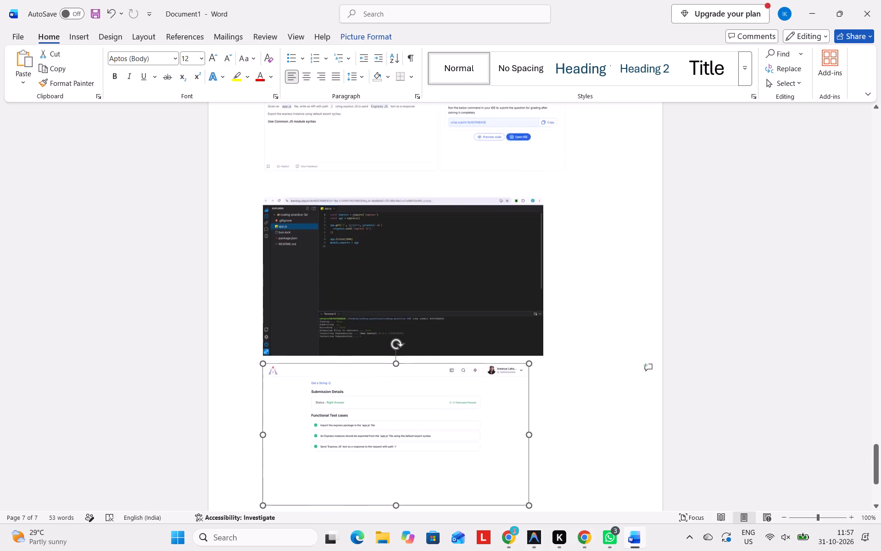
pyautogui.scroll(10, 405, 370)
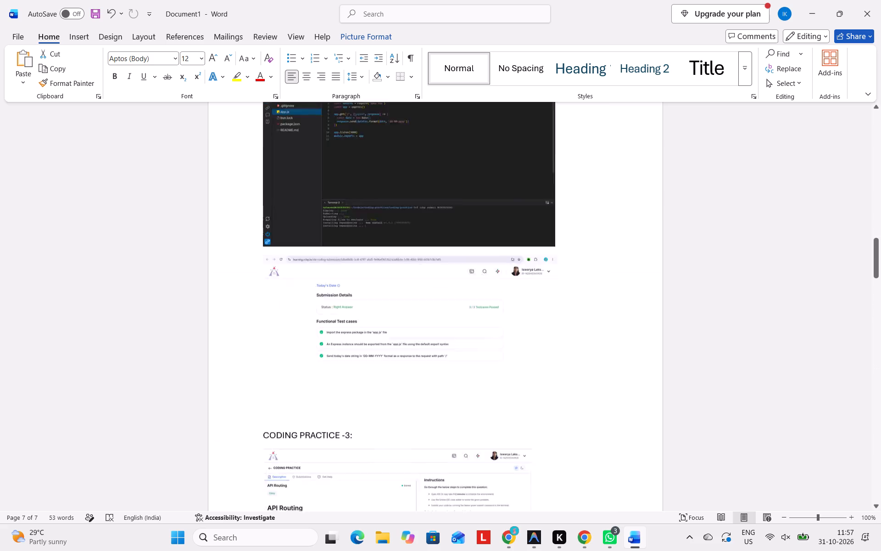
pyautogui.scroll(5, 405, 370)
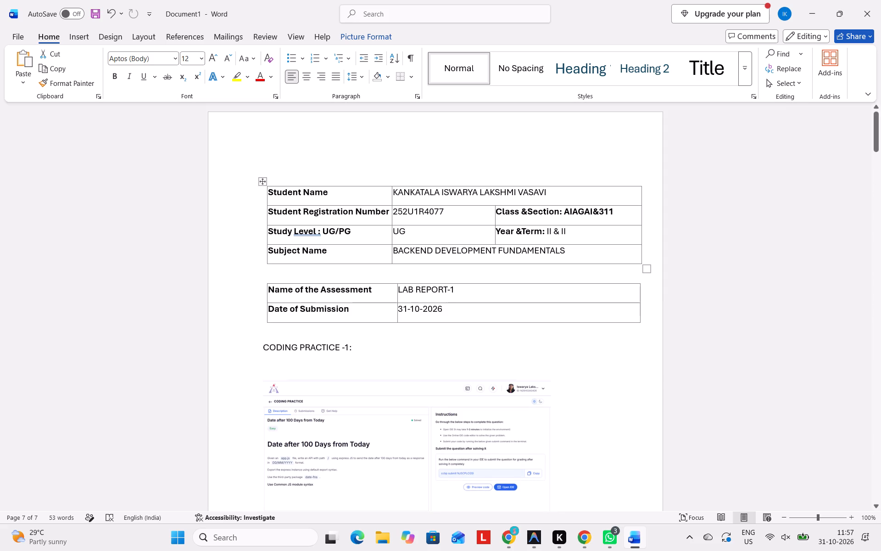
pyautogui.click(14, 33)
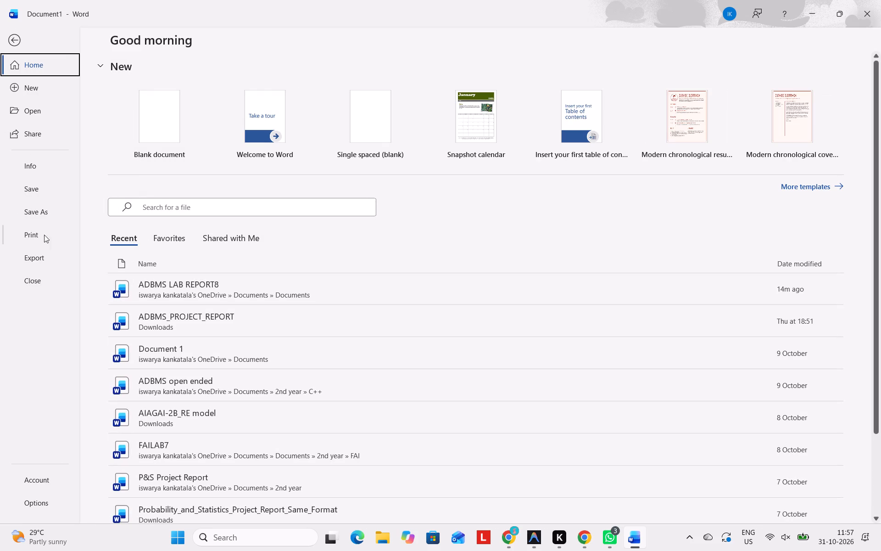
pyautogui.click(43, 257)
pyautogui.click(302, 162)
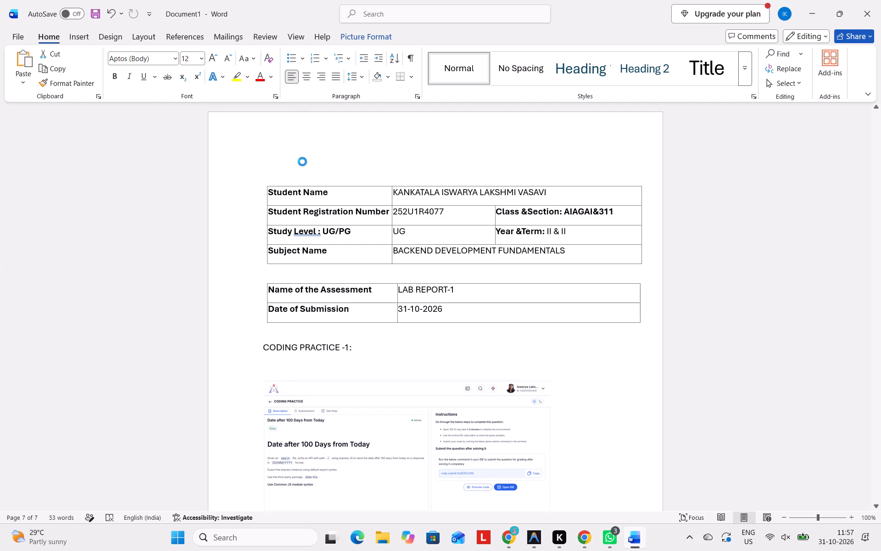
pyautogui.click(199, 193)
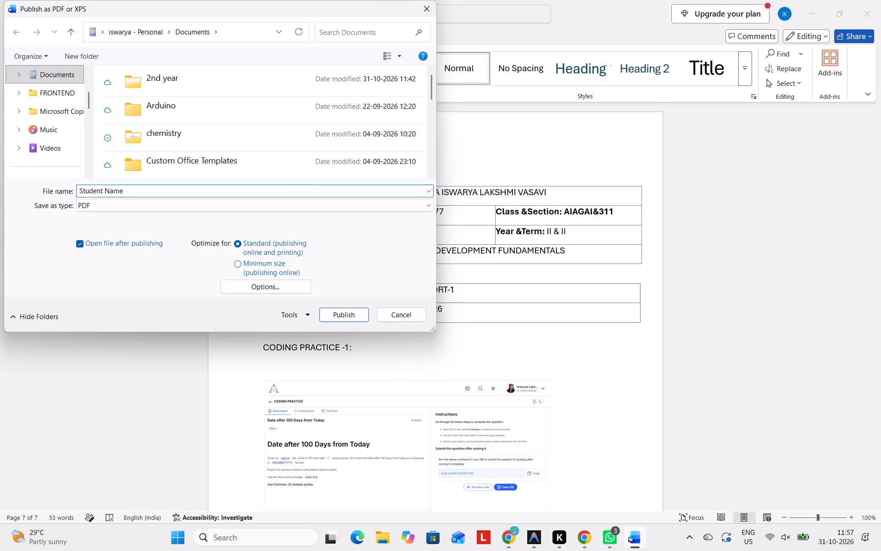
pyautogui.doubleClick(194, 92)
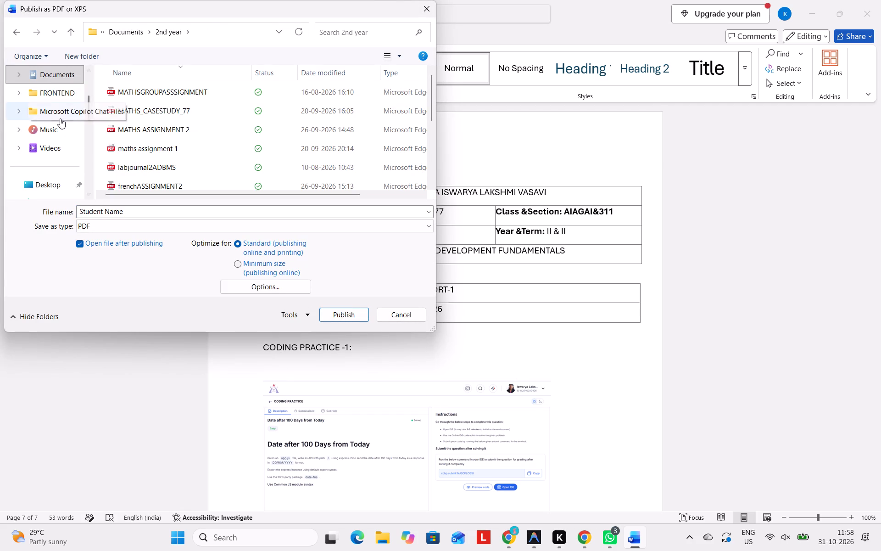
pyautogui.scroll(-1, 58, 131)
pyautogui.click(57, 145)
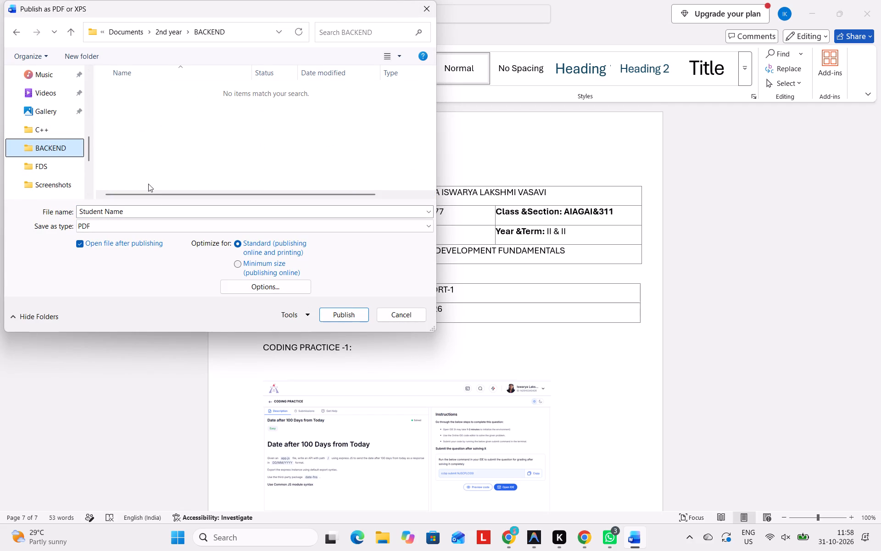
pyautogui.moveTo(155, 213); pyautogui.dragTo(84, 208)
pyautogui.write('LAB REPORT 1')
pyautogui.press('Return')
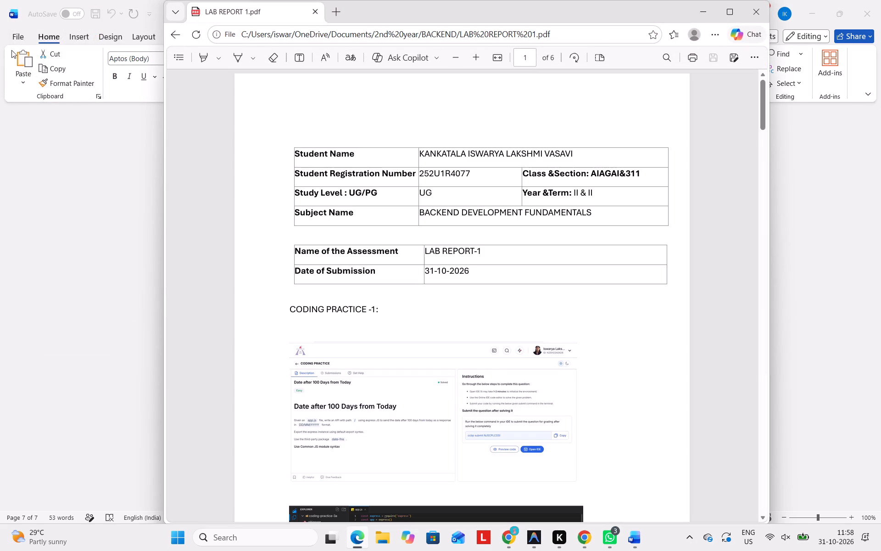
# Export the Word report again as a PDF named LAB REPORT-1 in the BACKEND folder and close the PDF viewer window.
pyautogui.click(12, 38)
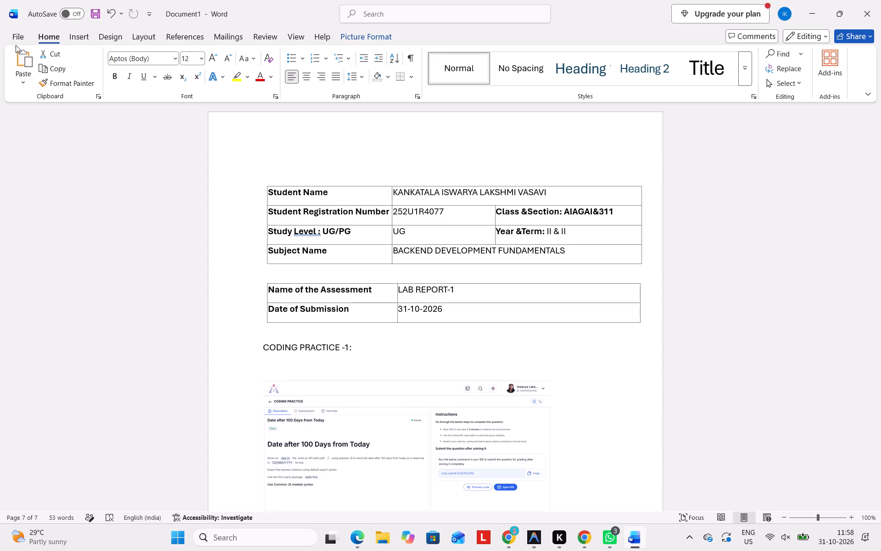
pyautogui.click(14, 34)
pyautogui.click(40, 261)
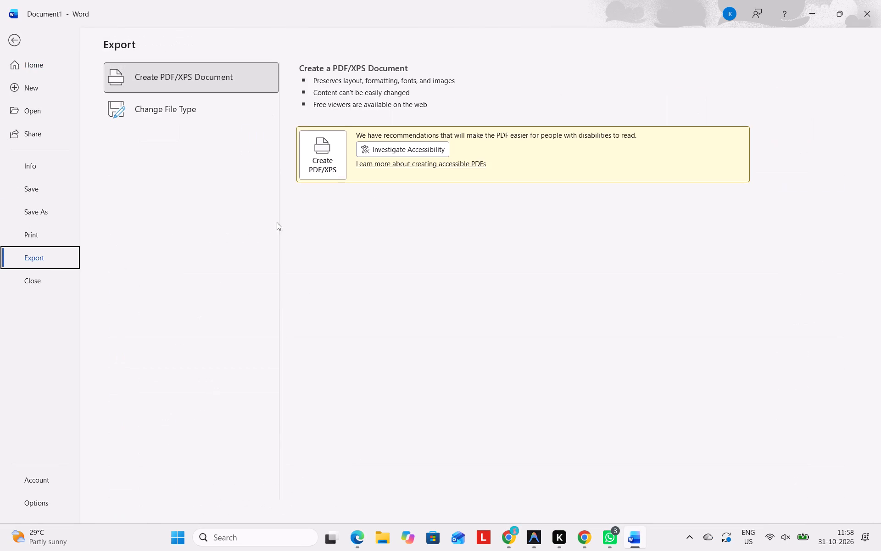
pyautogui.click(326, 160)
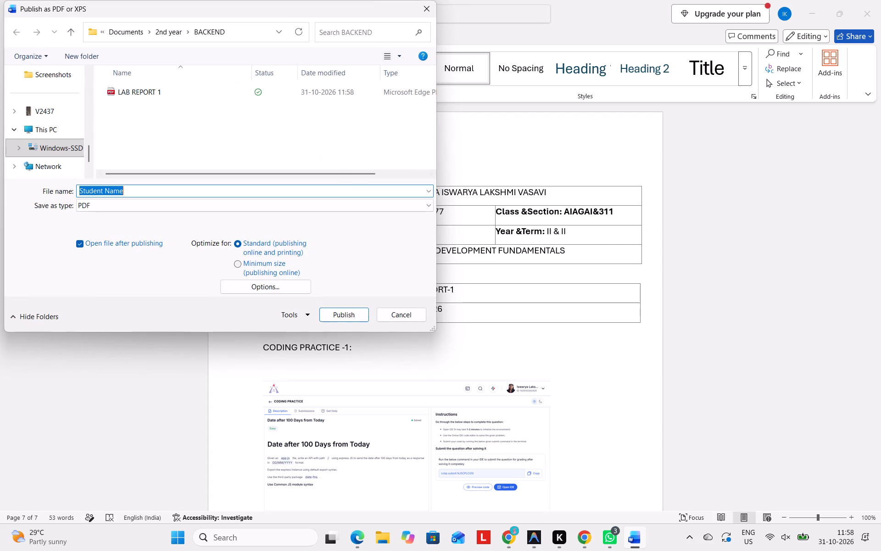
pyautogui.press('BackSpace')
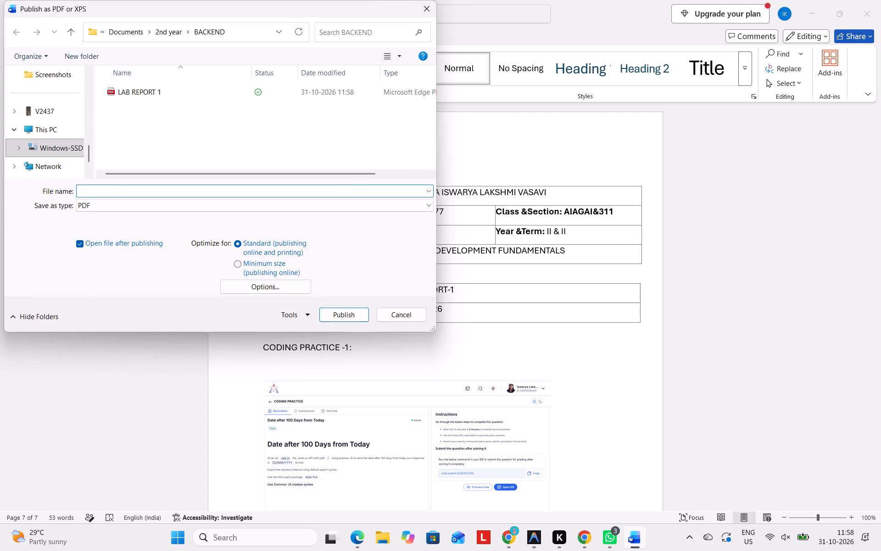
pyautogui.write('LAB REPORT-2')
pyautogui.press('BackSpace')
pyautogui.press('1')
pyautogui.press('Return')
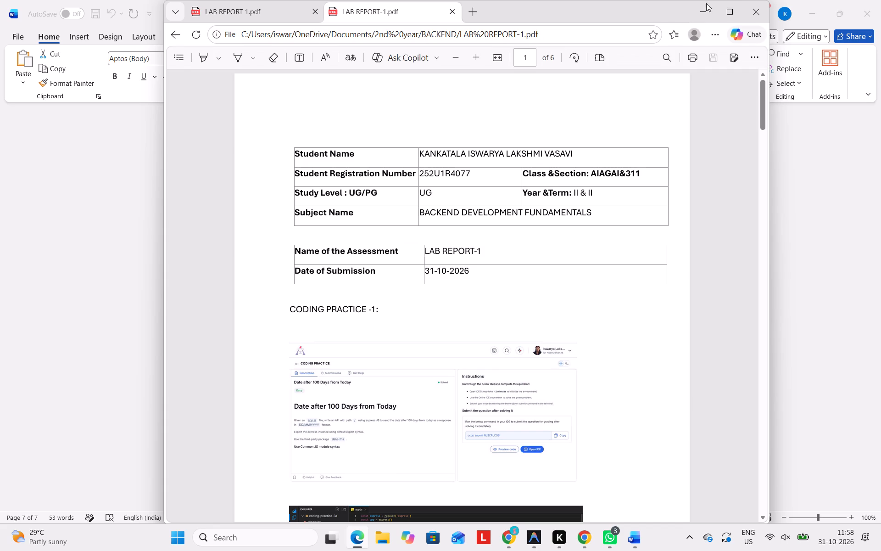
pyautogui.click(764, 15)
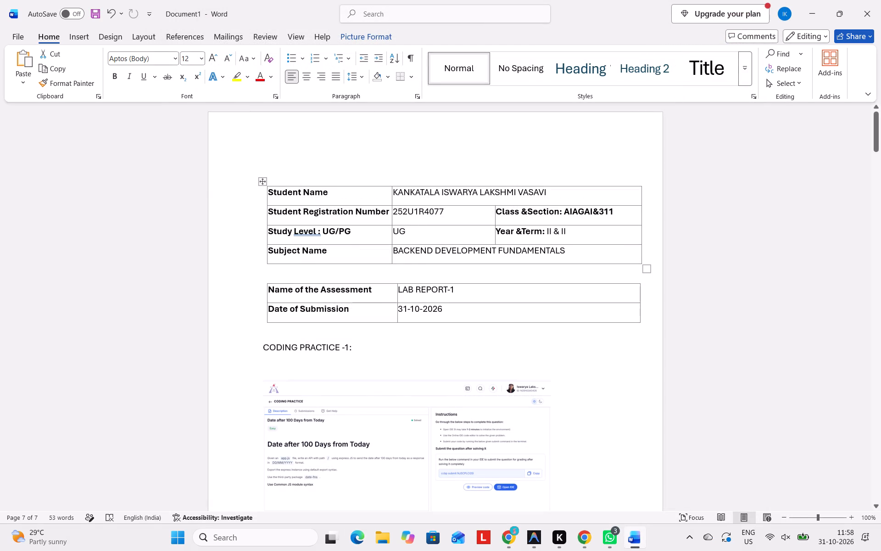
# Close the Word lab report document without saving it as a Word file.
pyautogui.click(880, 0)
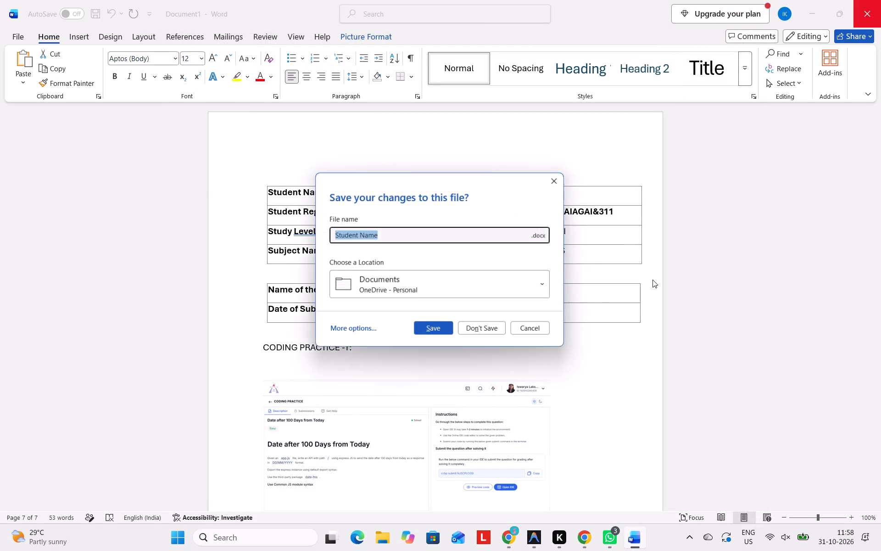
pyautogui.click(559, 184)
pyautogui.click(868, 0)
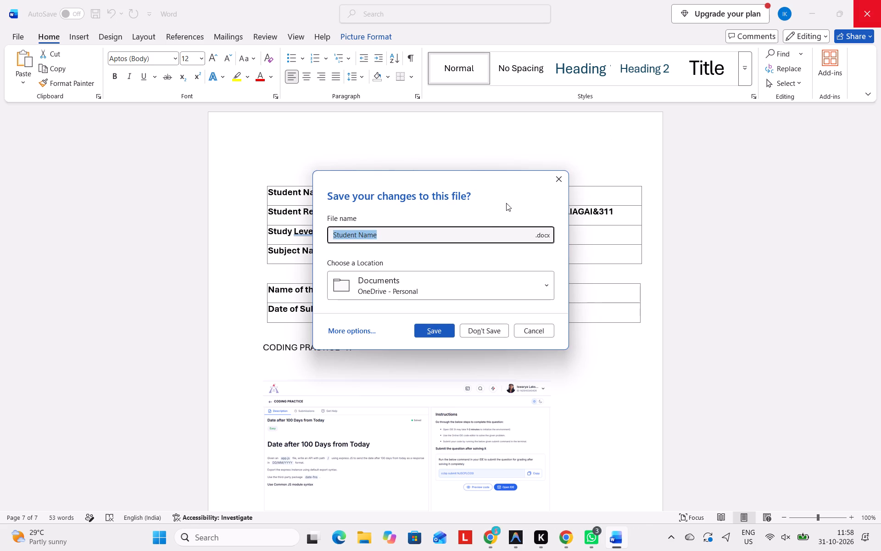
pyautogui.click(229, 185)
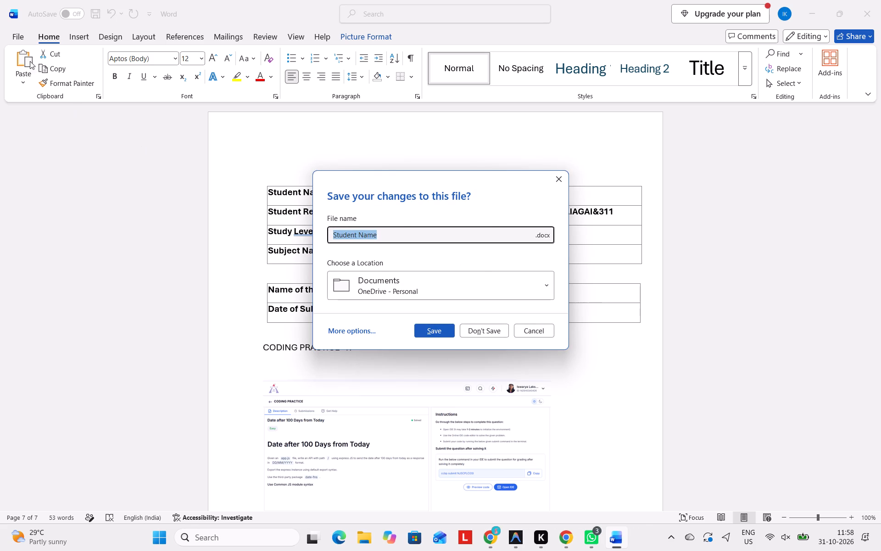
pyautogui.click(22, 35)
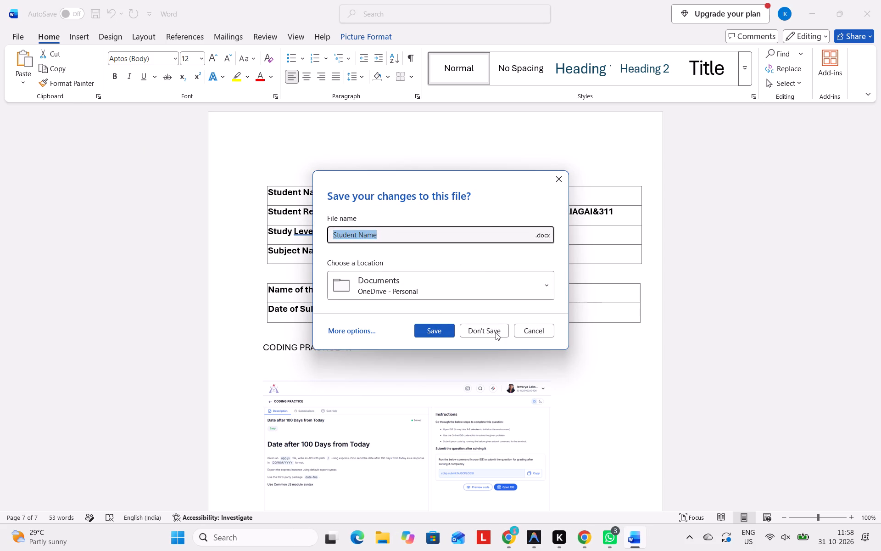
pyautogui.click(496, 332)
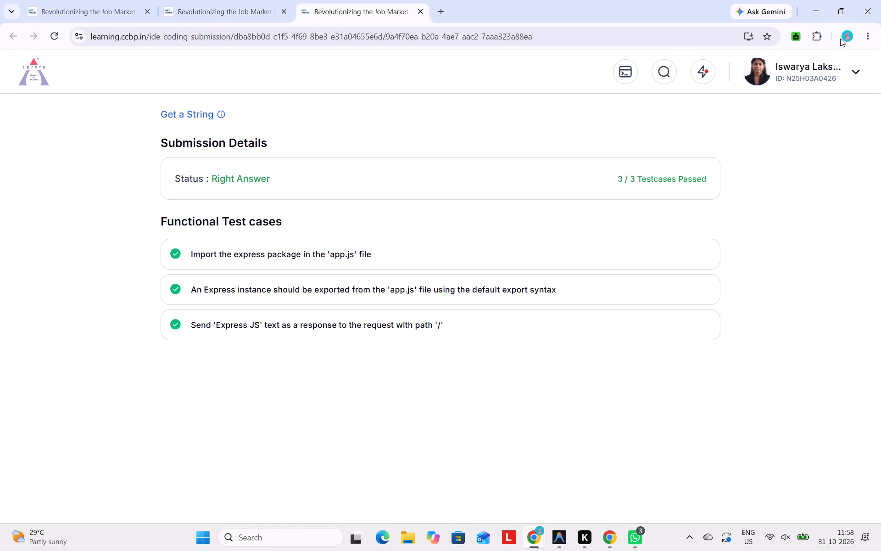
# Close the Get a String IDE and submission details browser tabs, keeping the question page open.
pyautogui.click(285, 17)
pyautogui.click(284, 13)
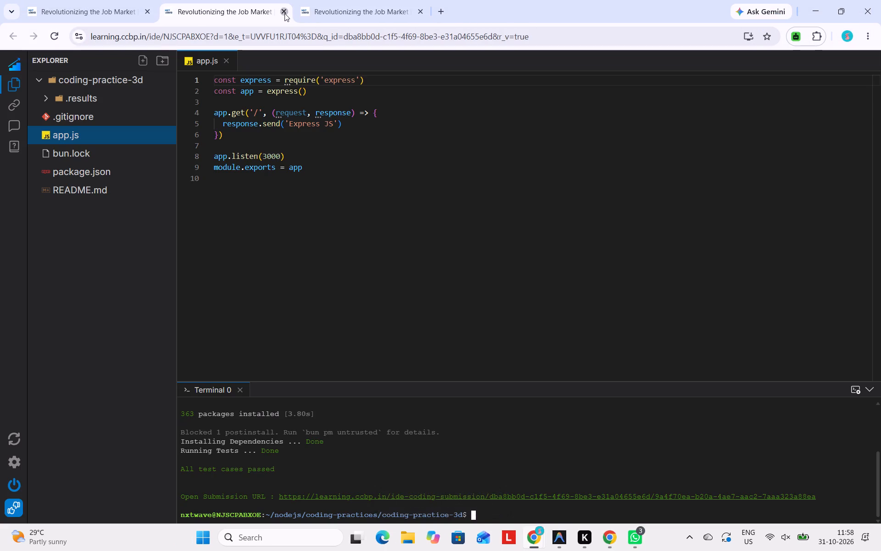
pyautogui.click(284, 13)
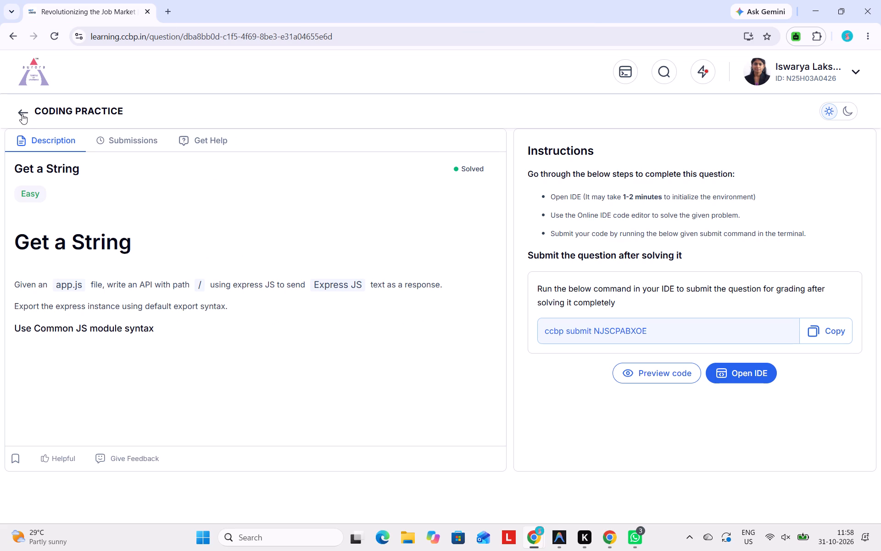
# Return to the course from the Get a String question and open the first Coding Practice set under SQLite and Database Operations.
pyautogui.click(22, 114)
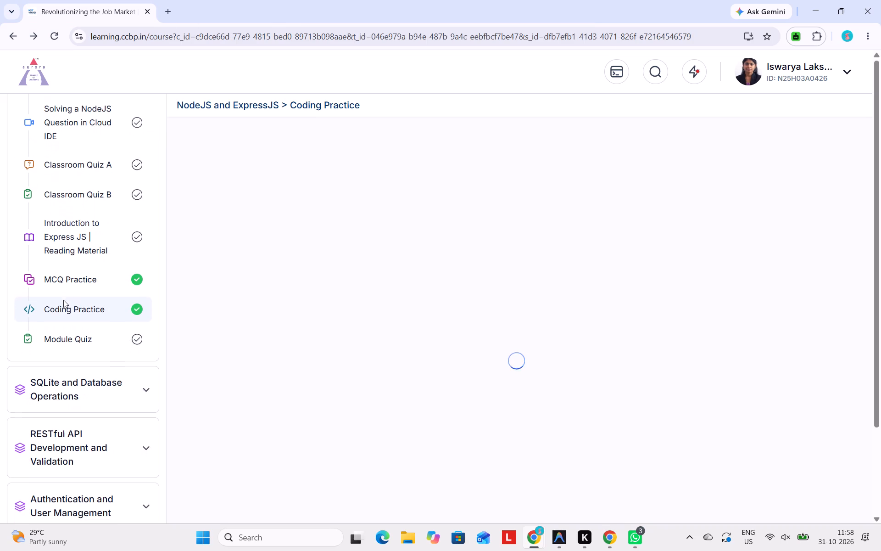
pyautogui.click(89, 303)
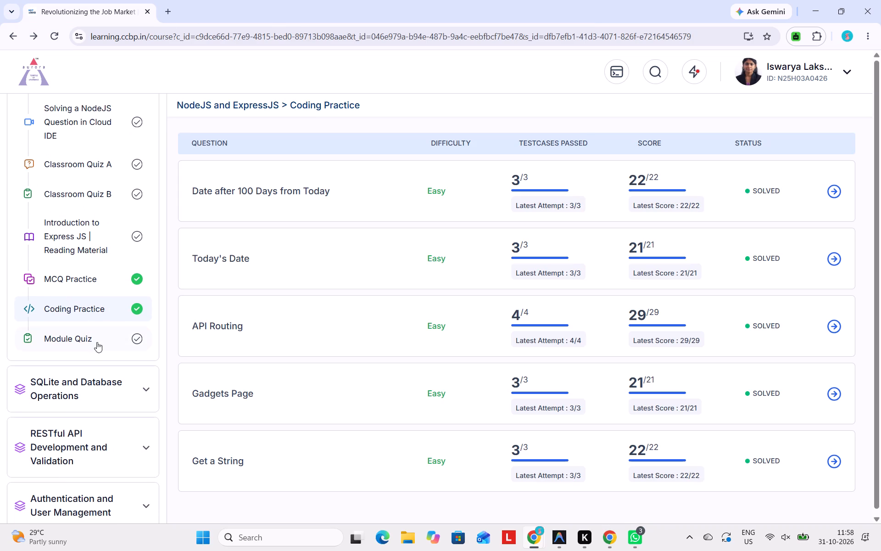
pyautogui.click(109, 383)
pyautogui.scroll(3, 109, 383)
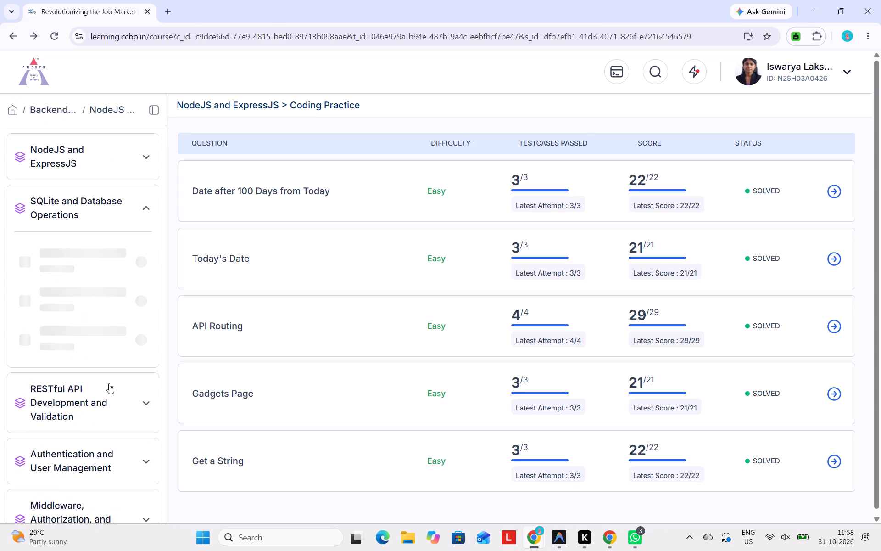
pyautogui.scroll(1, 109, 383)
pyautogui.click(101, 429)
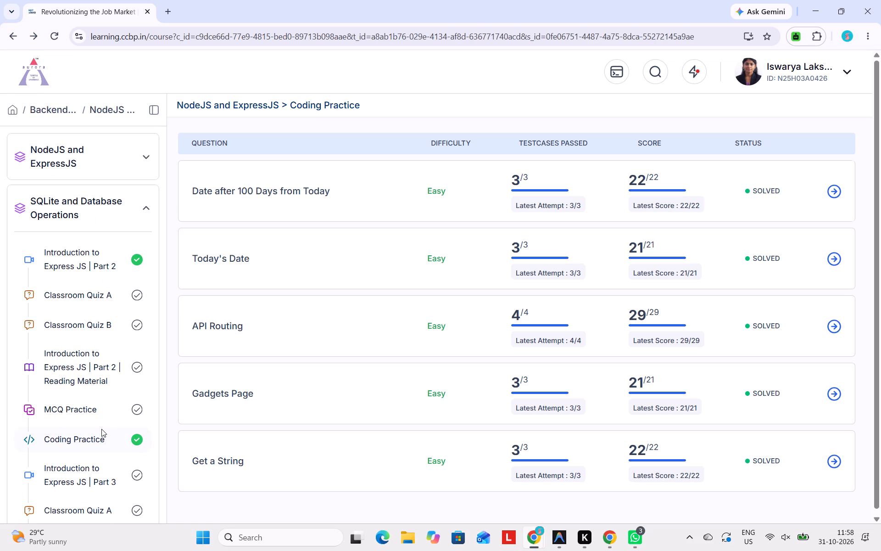
pyautogui.scroll(-5, 101, 429)
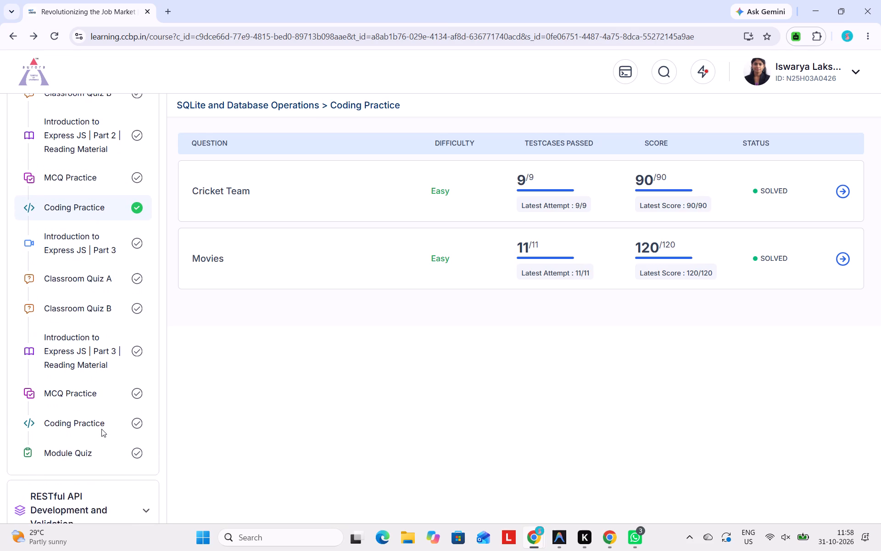
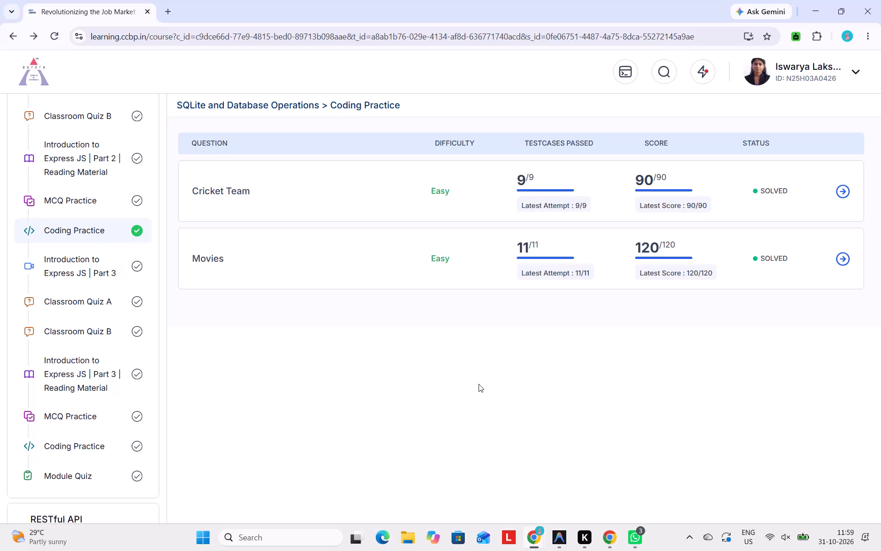
# Capture a screenshot of the SQLite and Database Operations Coding Practice page with the Cricket Team and Movies questions.
pyautogui.press('shift+super+s')
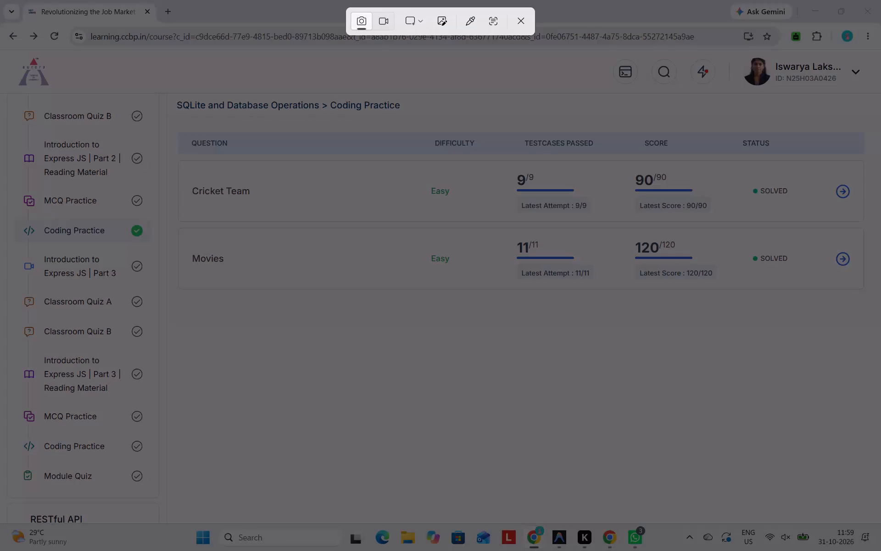
pyautogui.moveTo(0, 49); pyautogui.dragTo(880, 525)
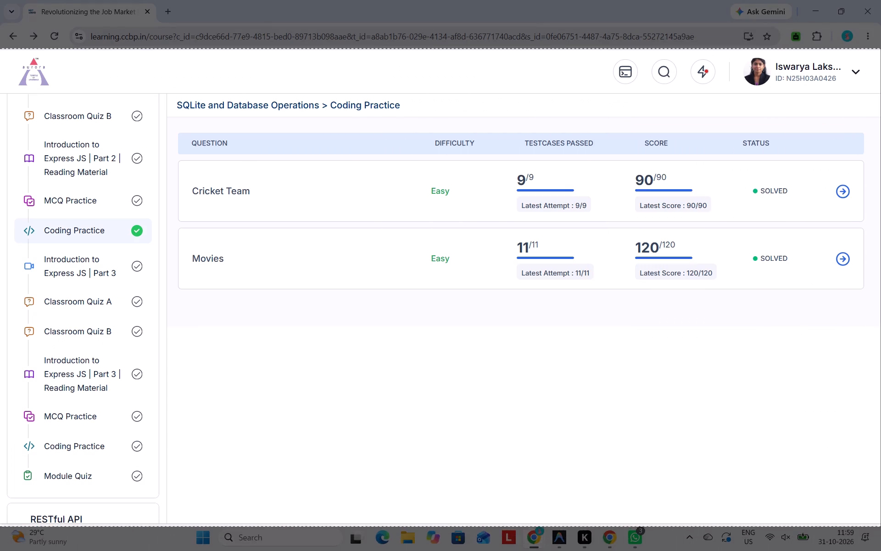
pyautogui.moveTo(880, 525); pyautogui.dragTo(880, 519)
# Open Word, create a blank document and paste the Coding Practice page screenshot into it.
pyautogui.click(289, 539)
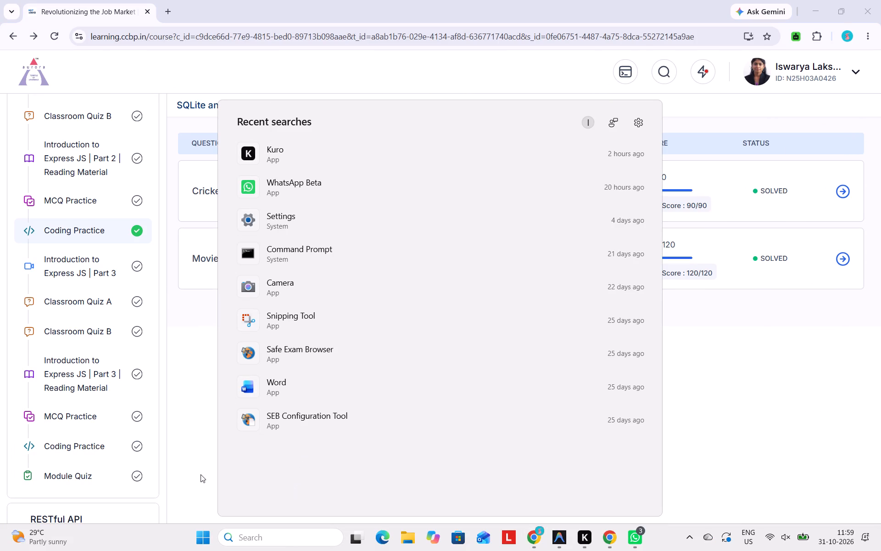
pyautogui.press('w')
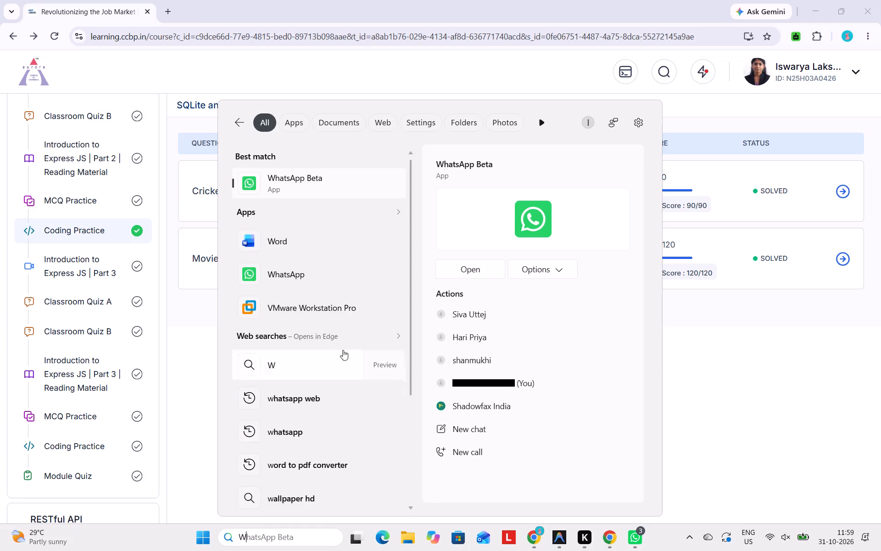
pyautogui.click(321, 245)
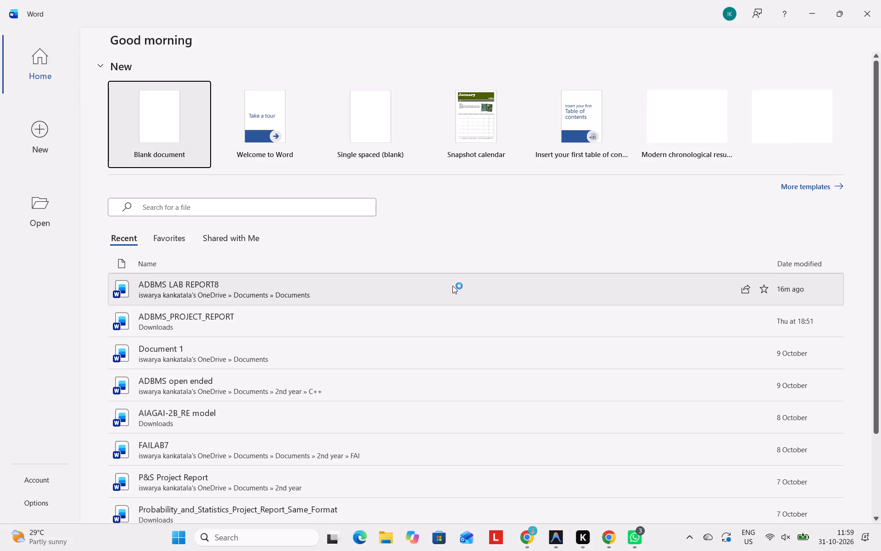
pyautogui.click(147, 116)
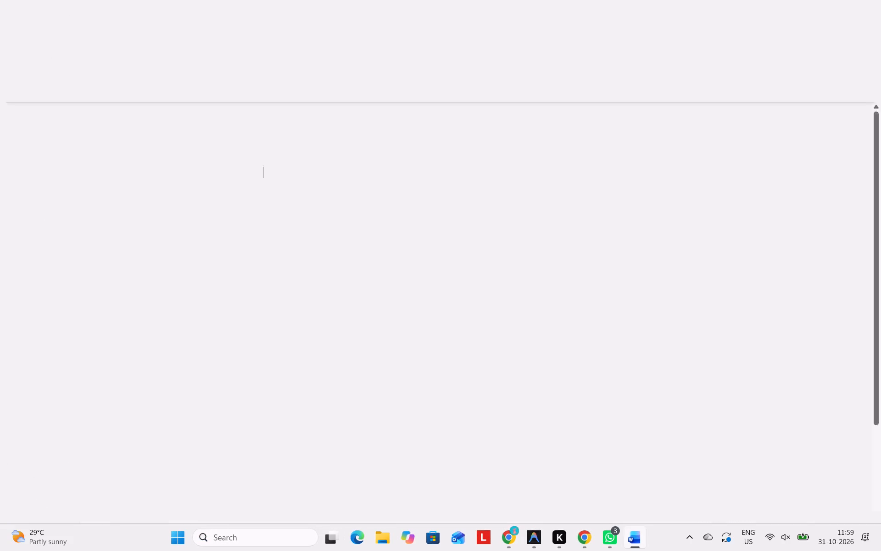
pyautogui.hotkey('ctrl', 'v')
# Place the text cursor next to the pasted screenshot in the new document.
pyautogui.click(318, 165)
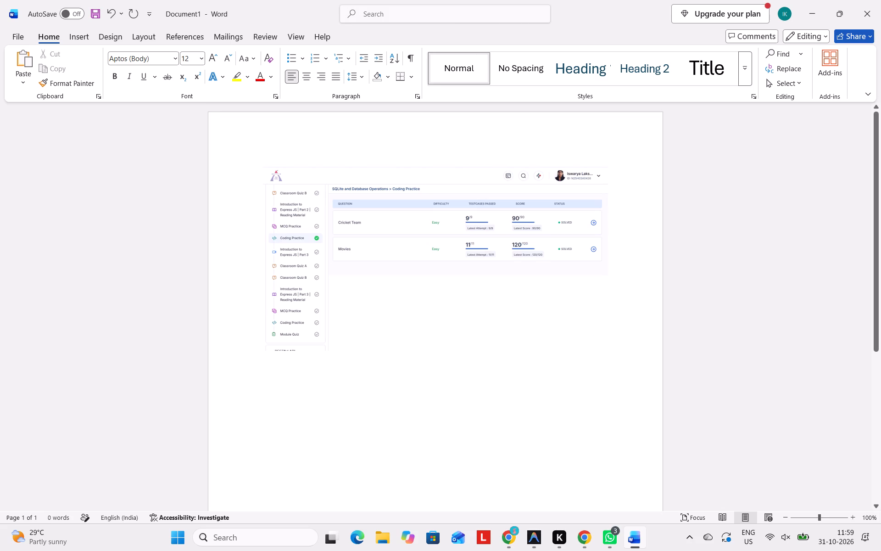
pyautogui.click(307, 155)
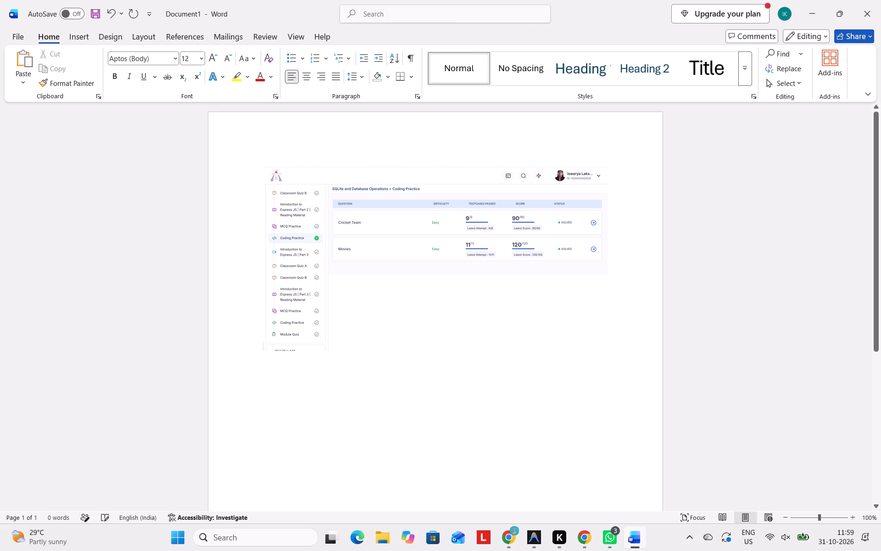
pyautogui.press('Left')
pyautogui.press('Down')
pyautogui.press('Down')
pyautogui.press('Down')
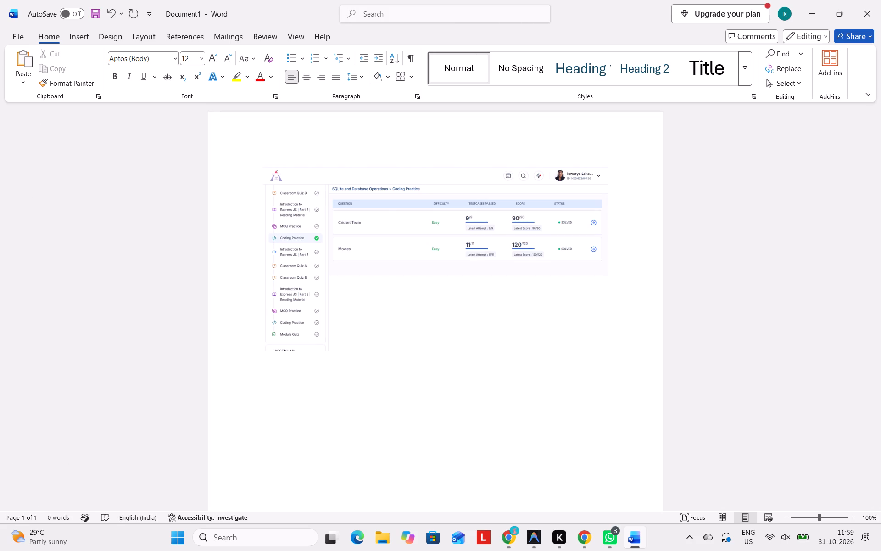
# Add two blank lines above the SQLite and Database Operations screenshot in the new Word document.
pyautogui.press('Return')
pyautogui.press('Return')
pyautogui.press('Up')
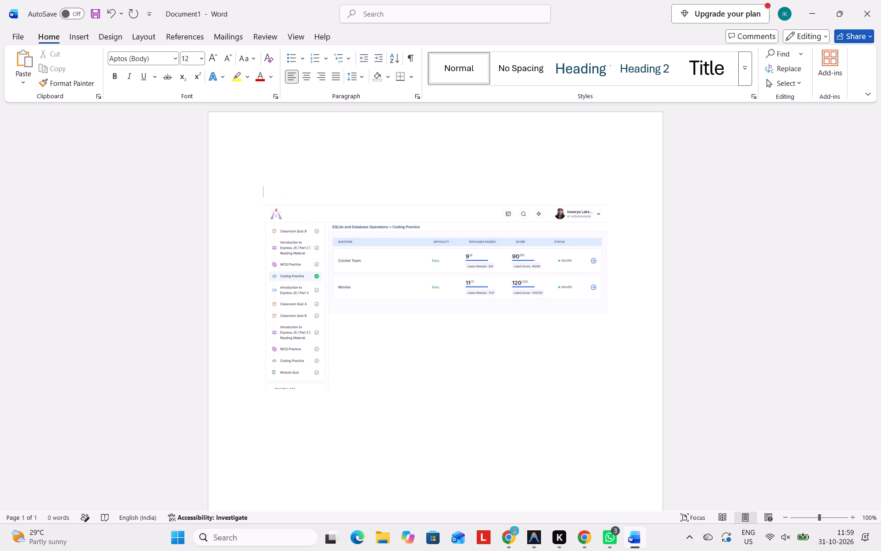
# Look through the clipboard history for content to reuse in the new report.
pyautogui.press('super+v')
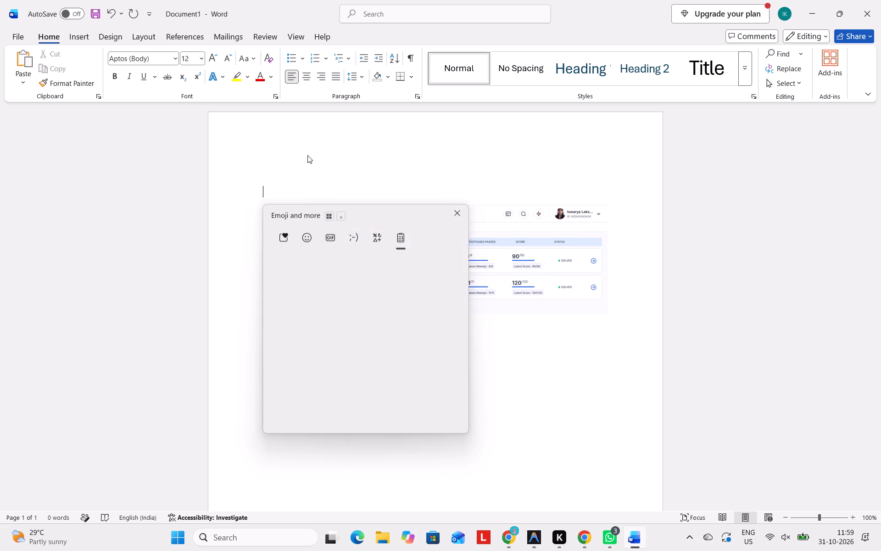
pyautogui.scroll(-7, 367, 378)
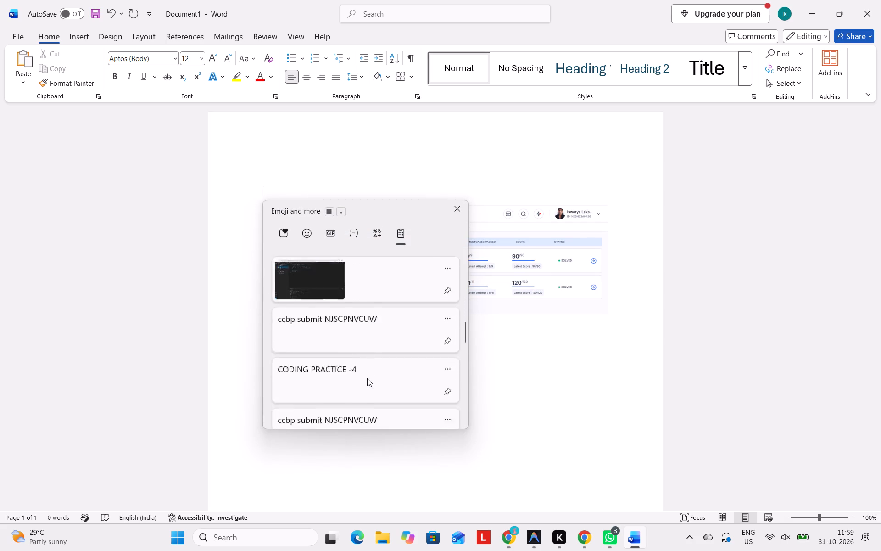
pyautogui.scroll(-7, 367, 378)
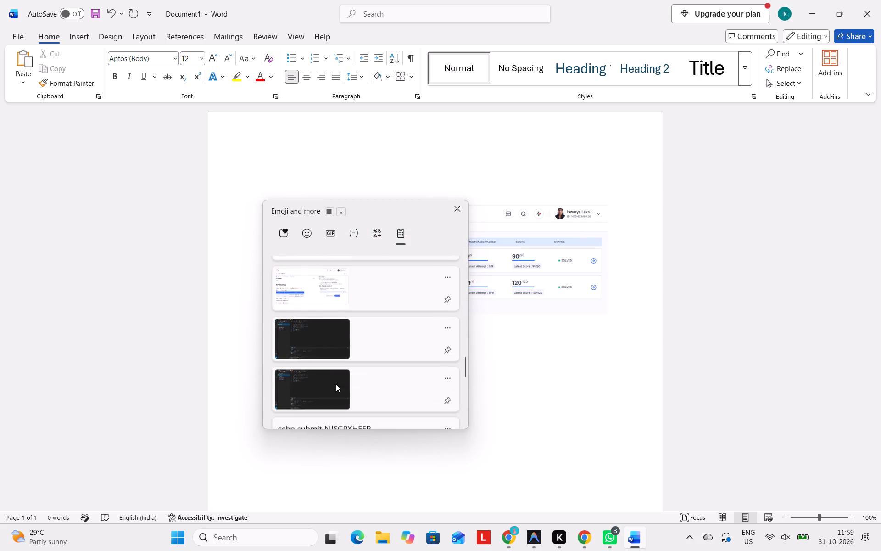
pyautogui.scroll(-7, 336, 384)
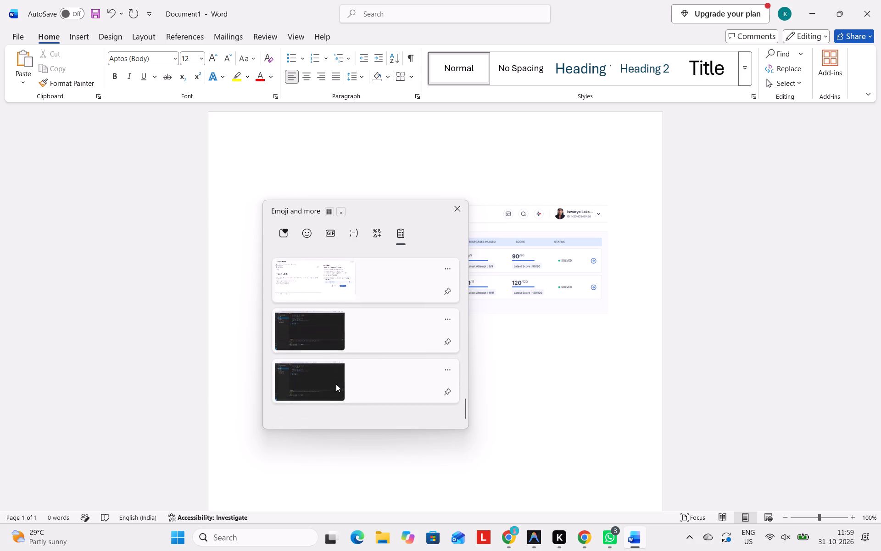
pyautogui.scroll(-2, 336, 384)
pyautogui.click(457, 203)
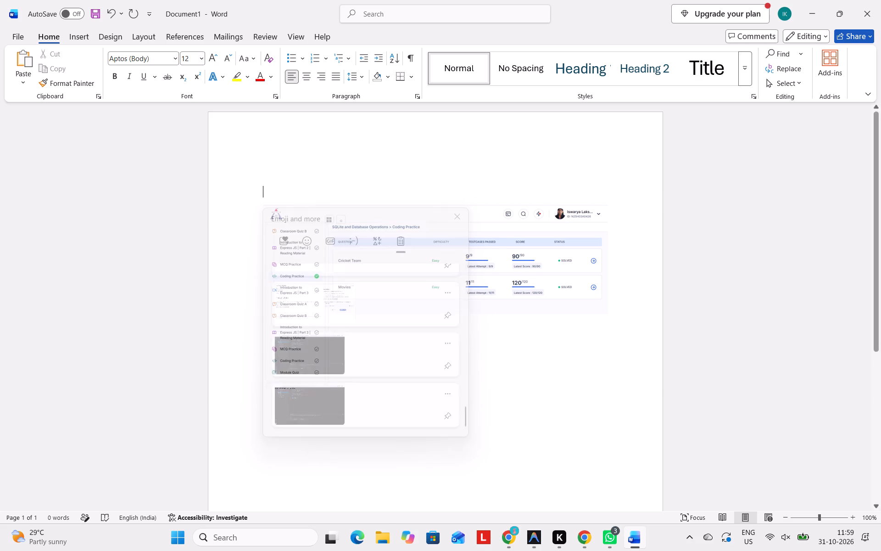
# View the LAB REPORT-1 PDF from the recent files in File Explorer and close it.
pyautogui.click(384, 534)
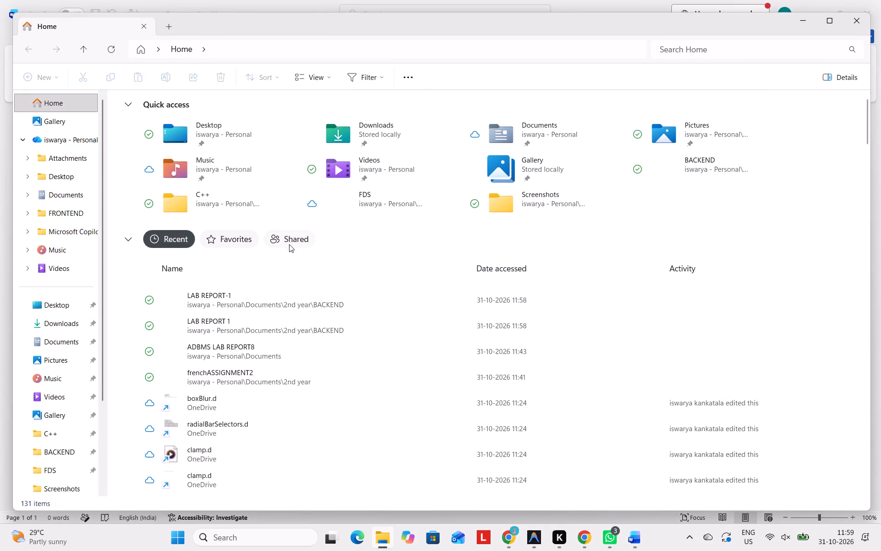
pyautogui.doubleClick(213, 294)
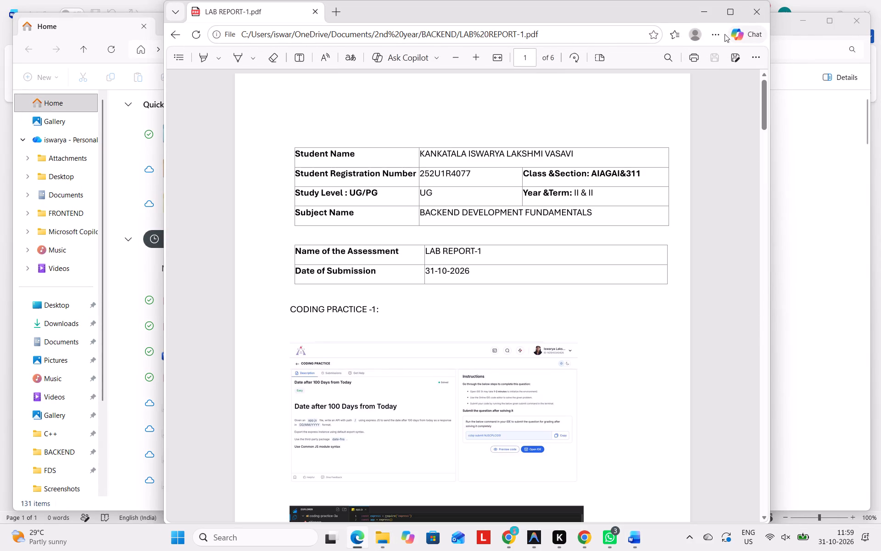
pyautogui.click(761, 12)
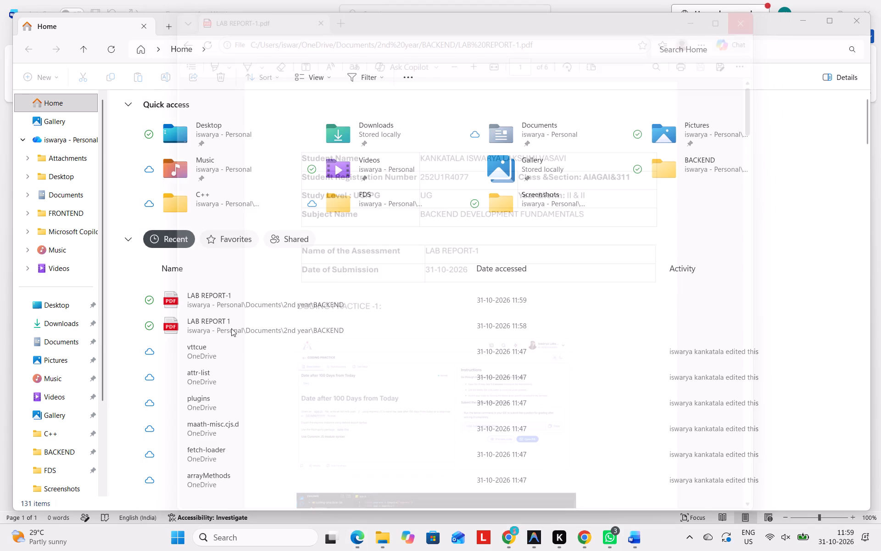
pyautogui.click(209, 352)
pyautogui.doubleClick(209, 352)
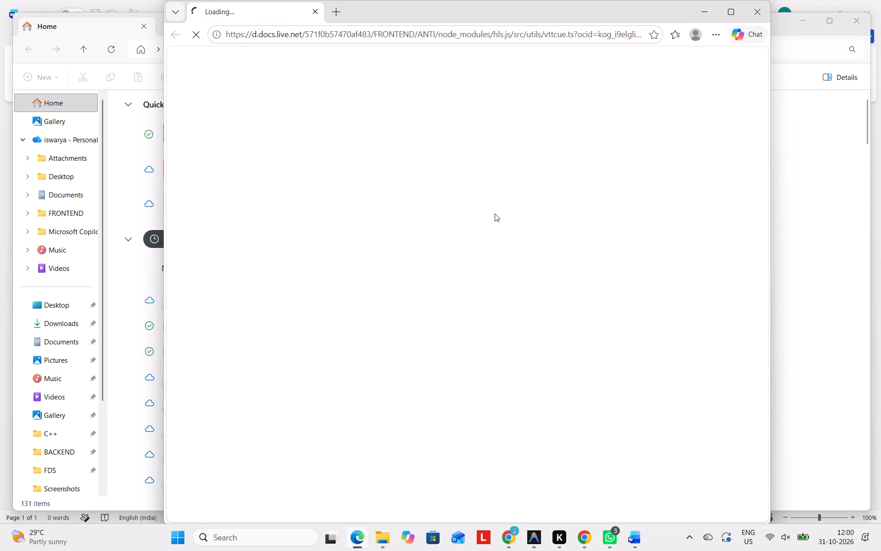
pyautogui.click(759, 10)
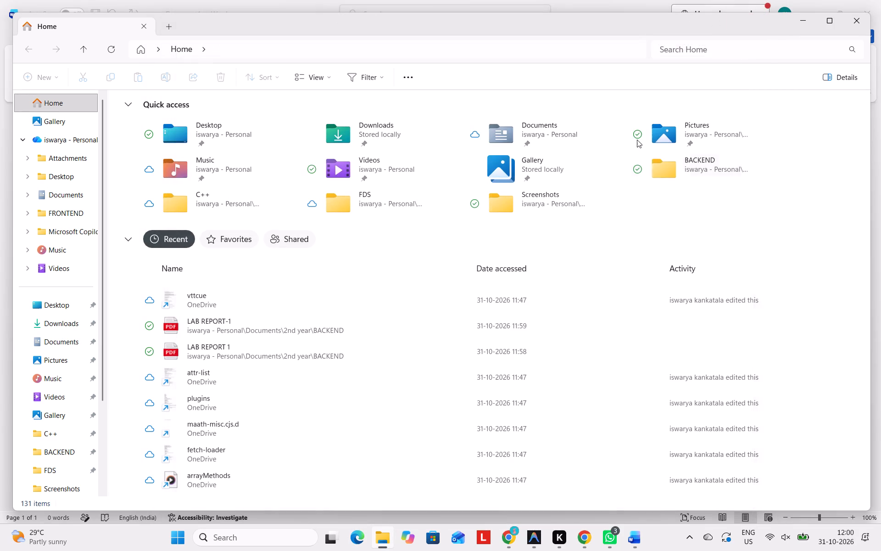
# Delete the duplicate LAB REPORT-1 PDF from the BACKEND folder, keeping LAB REPORT 1.
pyautogui.scroll(-6, 293, 369)
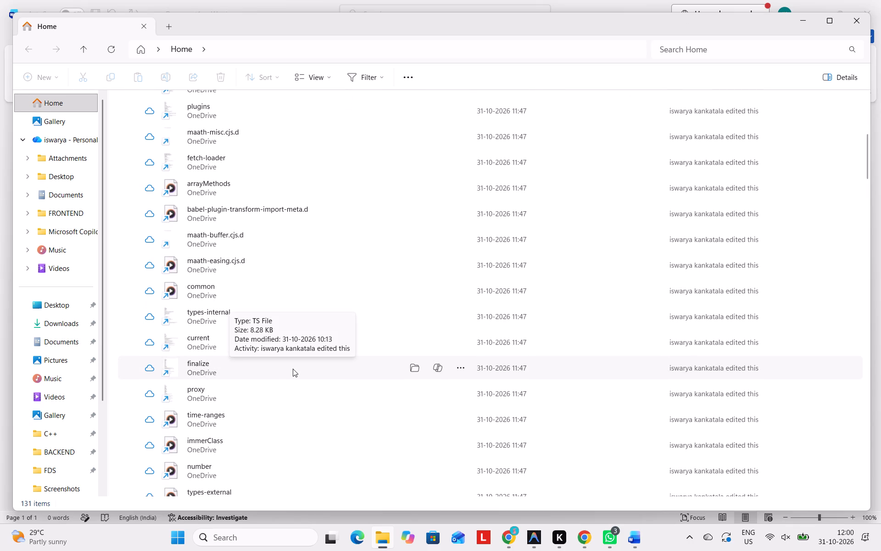
pyautogui.scroll(4, 293, 369)
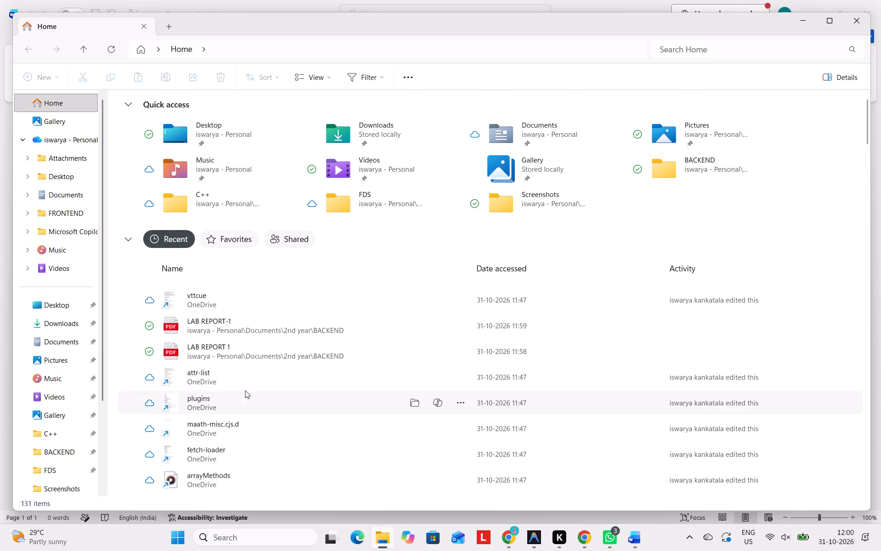
pyautogui.click(61, 449)
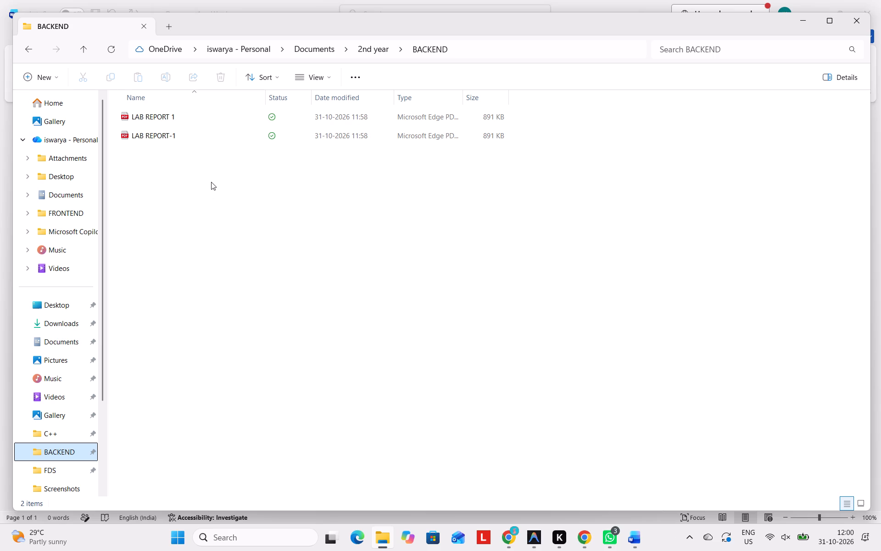
pyautogui.click(188, 138)
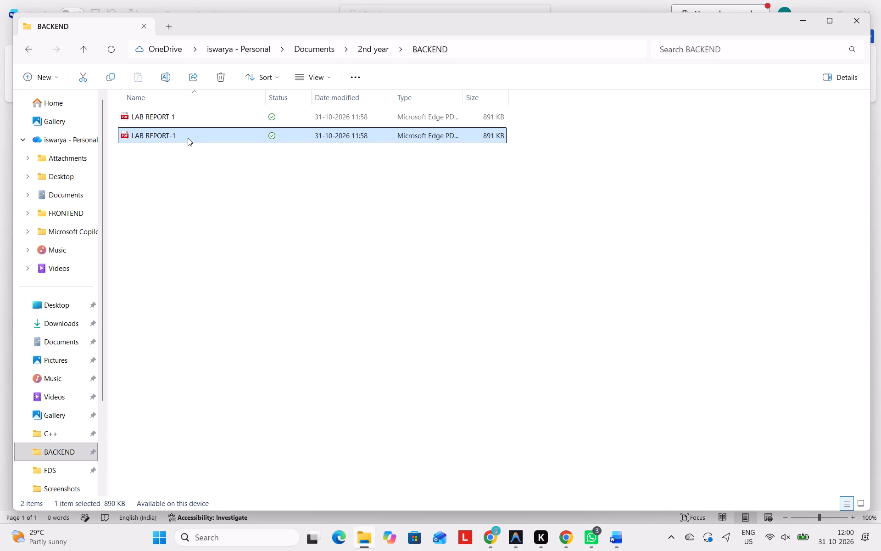
pyautogui.press('Delete')
# Open the LAB REPORT 1 PDF from the BACKEND folder.
pyautogui.doubleClick(172, 114)
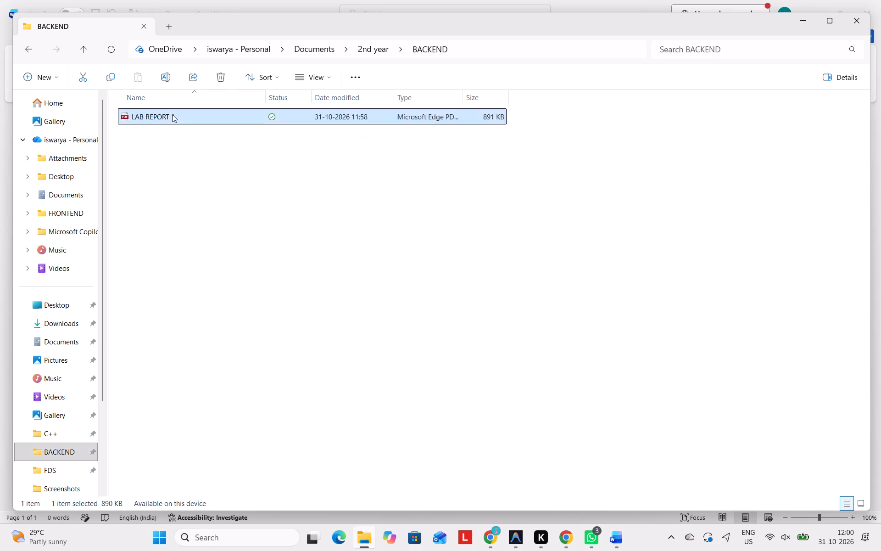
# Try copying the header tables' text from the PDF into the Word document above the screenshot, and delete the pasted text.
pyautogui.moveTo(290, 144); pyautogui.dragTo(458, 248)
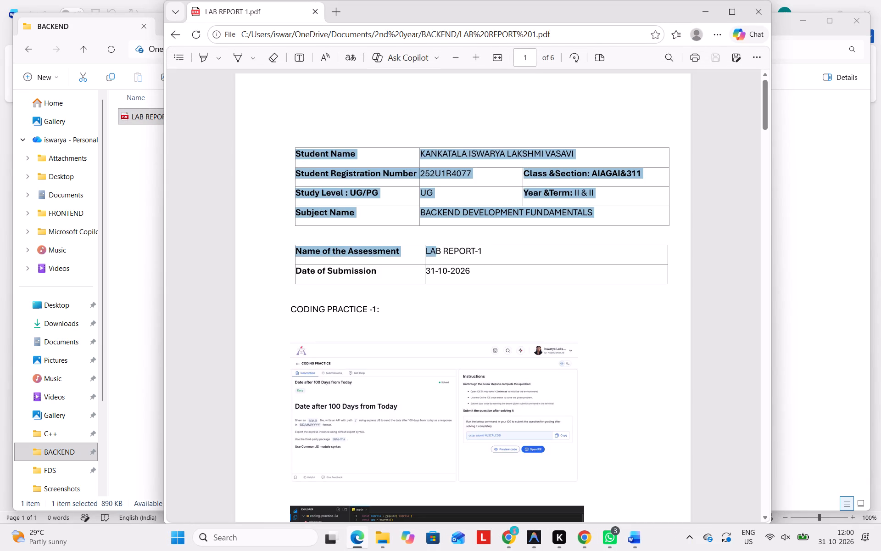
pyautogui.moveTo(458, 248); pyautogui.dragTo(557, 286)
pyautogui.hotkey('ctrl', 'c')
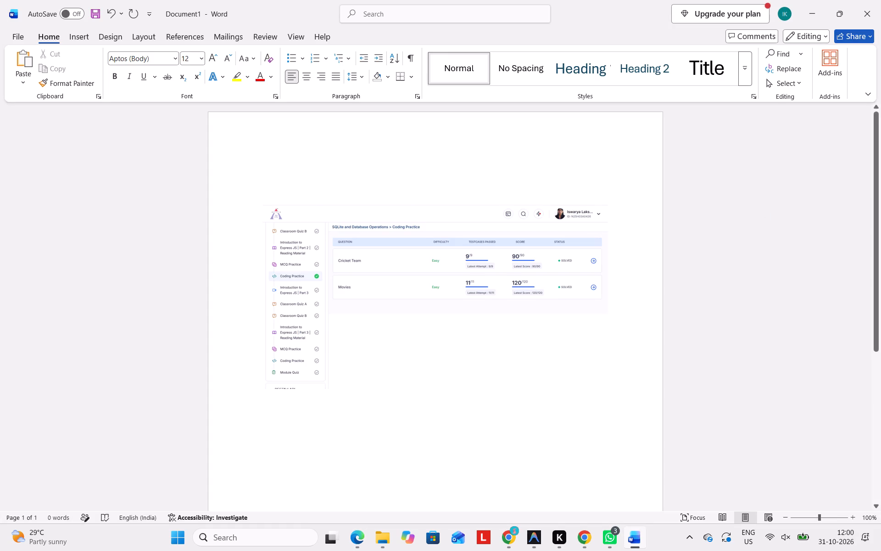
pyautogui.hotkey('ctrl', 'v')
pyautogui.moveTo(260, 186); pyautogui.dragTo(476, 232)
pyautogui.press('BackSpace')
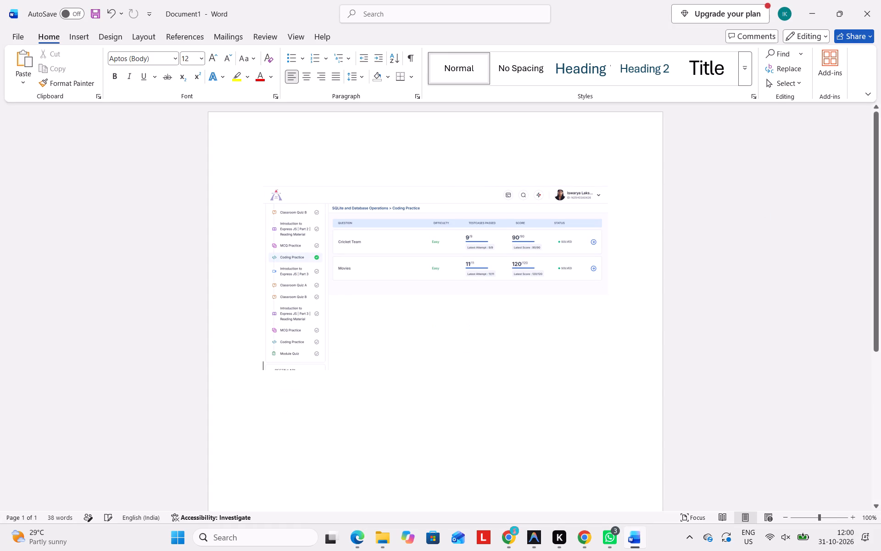
# Capture the student details and assessment tables from the PDF as an image and paste it above the course screenshot in Word.
pyautogui.click(347, 204)
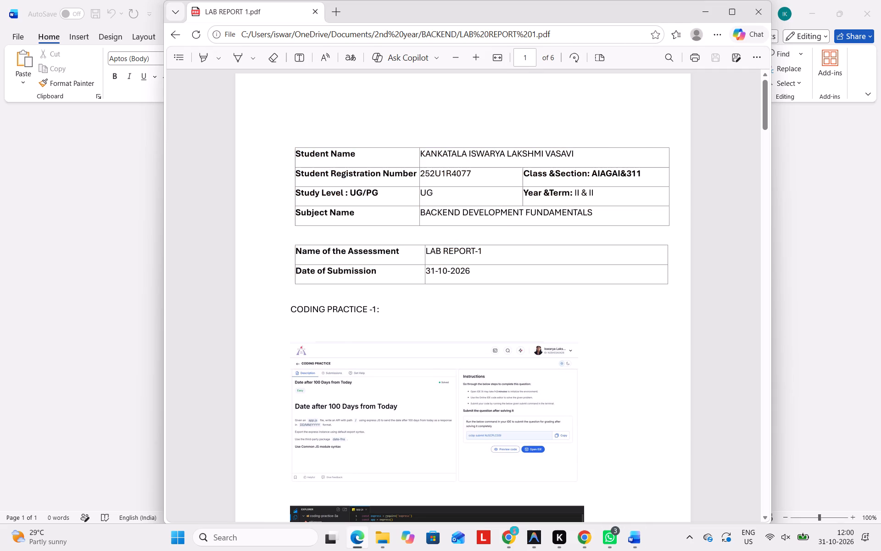
pyautogui.press('shift+super+s')
pyautogui.moveTo(278, 122); pyautogui.dragTo(686, 300)
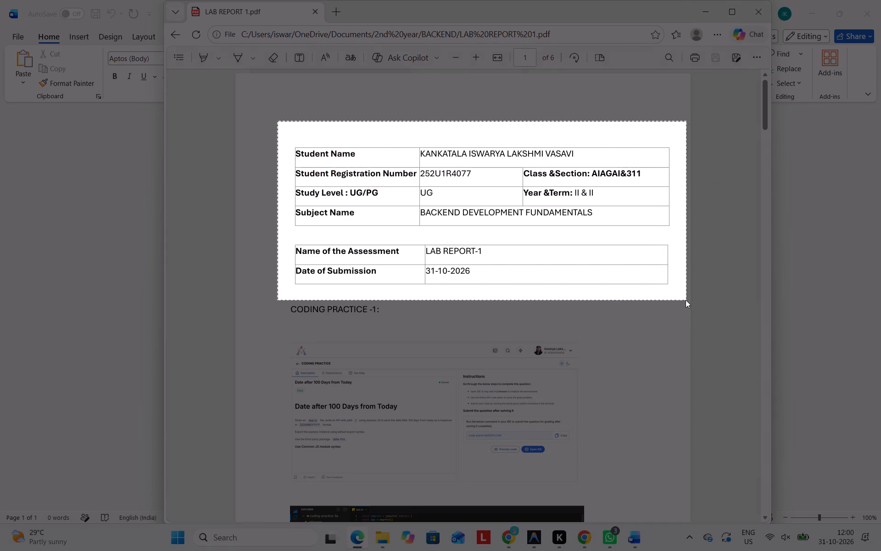
pyautogui.moveTo(686, 300); pyautogui.dragTo(688, 300)
pyautogui.click(389, 152)
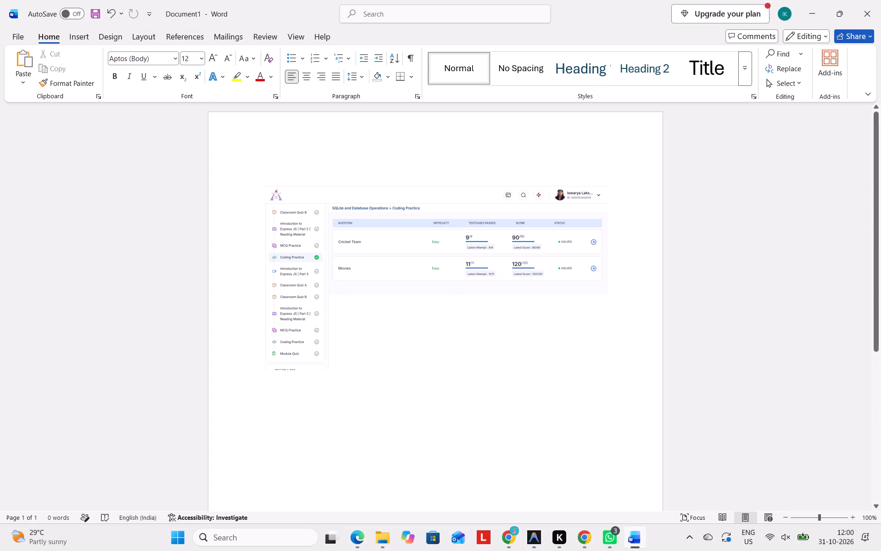
pyautogui.hotkey('ctrl', 'v')
# Add a blank line between the header tables image and the course screenshot, and place the cursor after the screenshot.
pyautogui.scroll(-1, 427, 351)
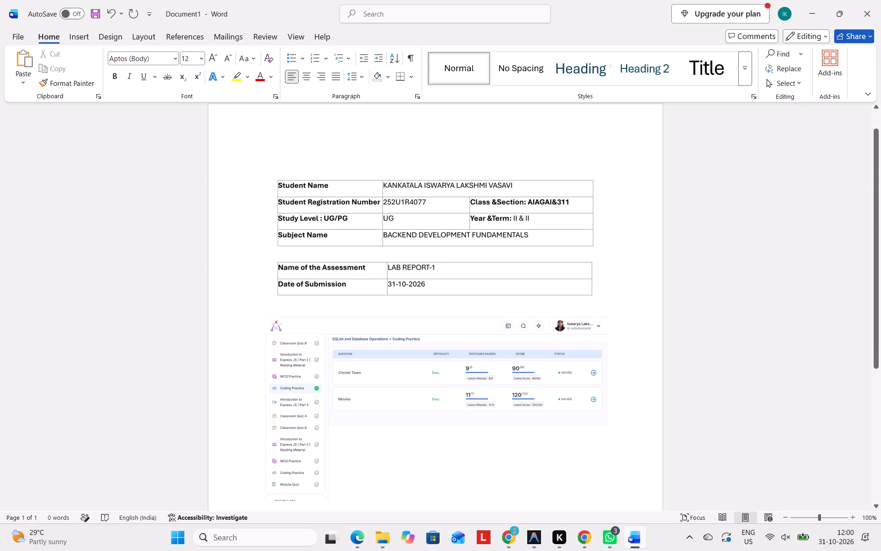
pyautogui.scroll(-1, 427, 351)
pyautogui.click(429, 389)
pyautogui.press('Return')
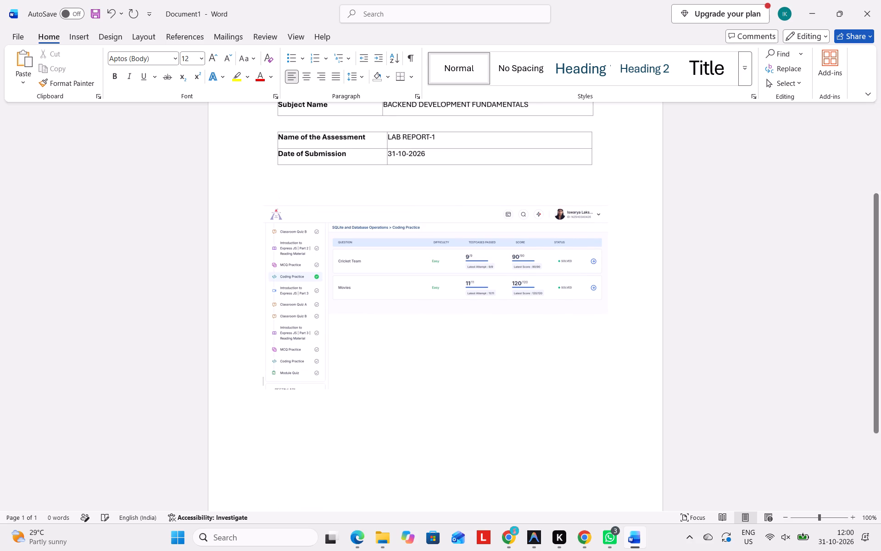
pyautogui.press('Up')
pyautogui.press('Right')
pyautogui.press('Right')
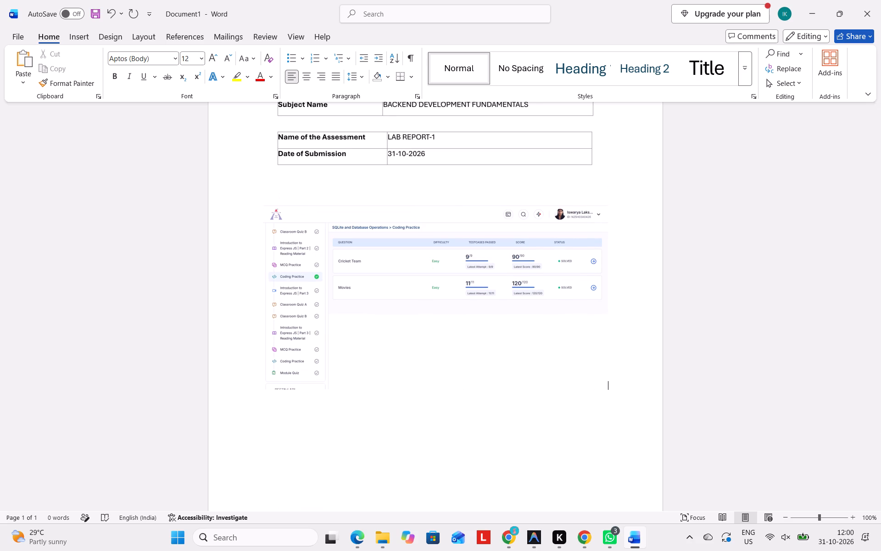
# Start a new blank line below the course screenshot in the Word document.
pyautogui.press('Return')
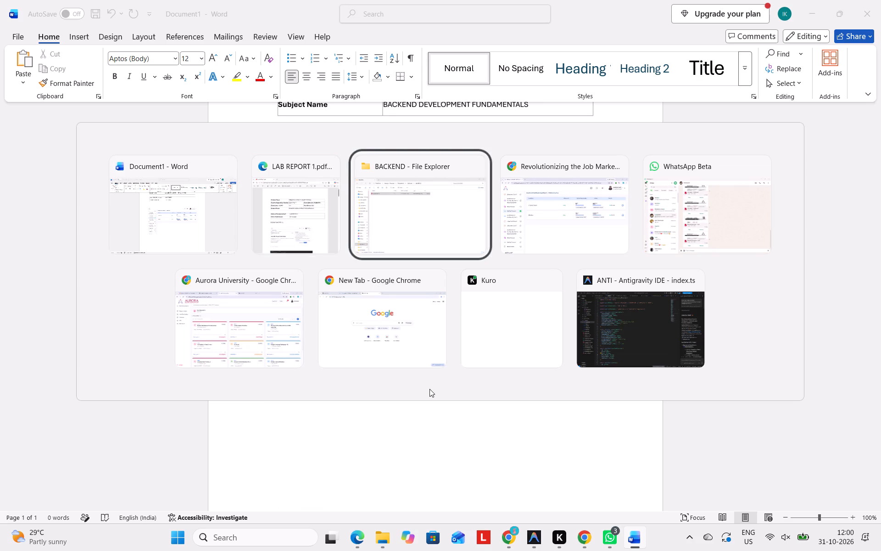
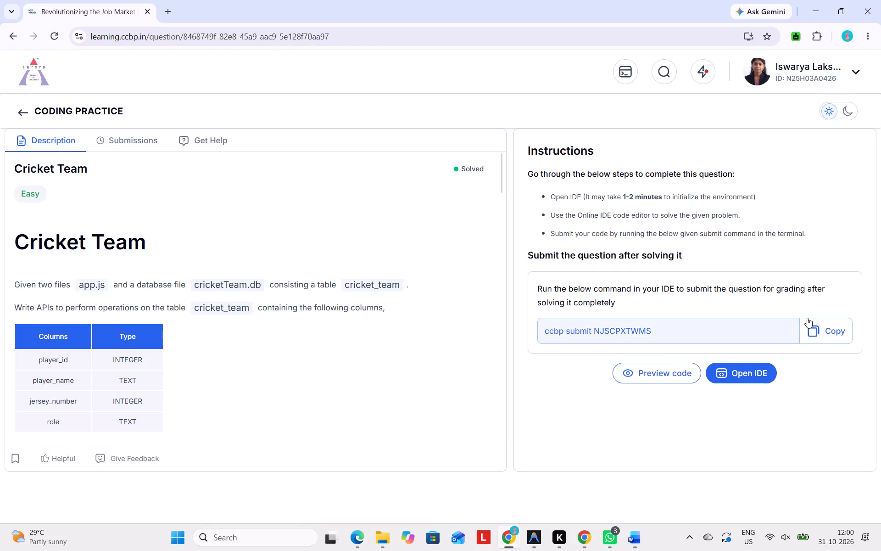
# Capture the full Cricket Team coding practice page, including the site header, description and instructions, as a screenshot.
pyautogui.click(809, 318)
pyautogui.press('shift+super+s')
pyautogui.moveTo(1, 50); pyautogui.dragTo(525, 338)
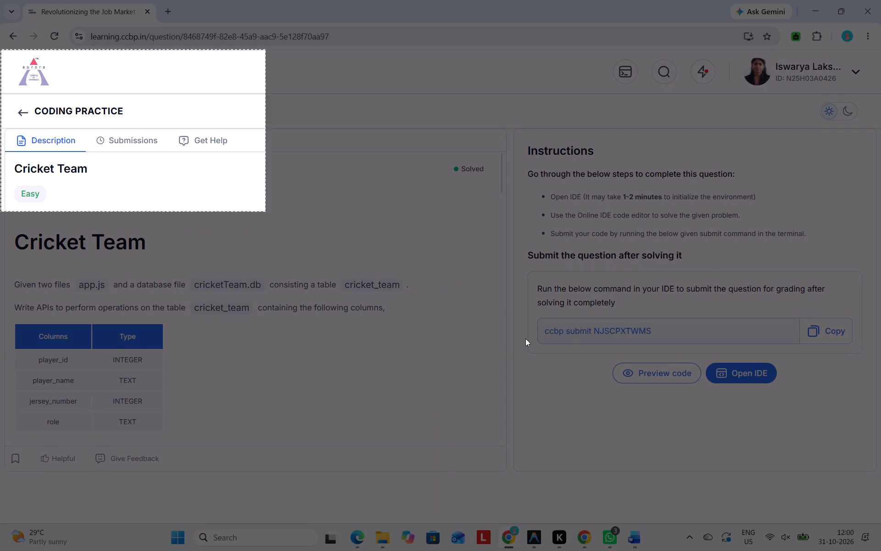
pyautogui.moveTo(525, 338); pyautogui.dragTo(880, 521)
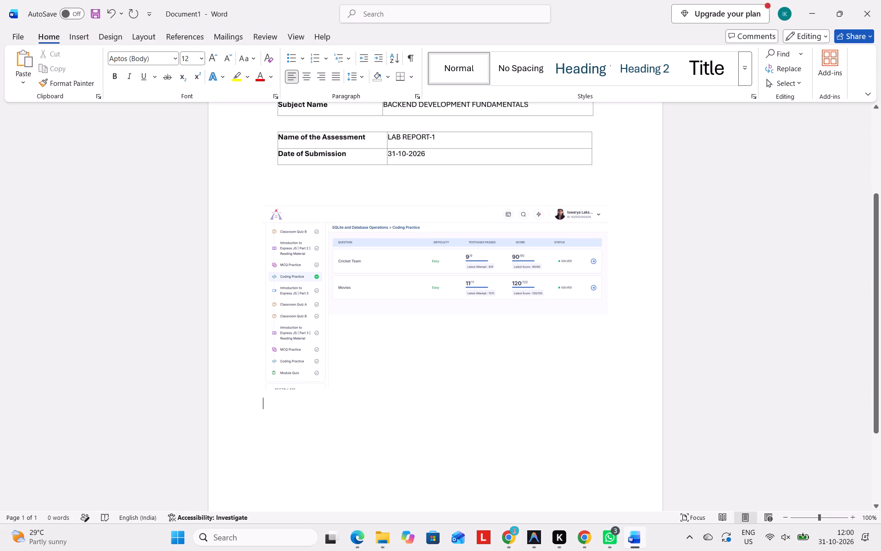
# In the Word document, add the heading "CODING PRACTICE-1:" below the course screenshot and start a new line after it.
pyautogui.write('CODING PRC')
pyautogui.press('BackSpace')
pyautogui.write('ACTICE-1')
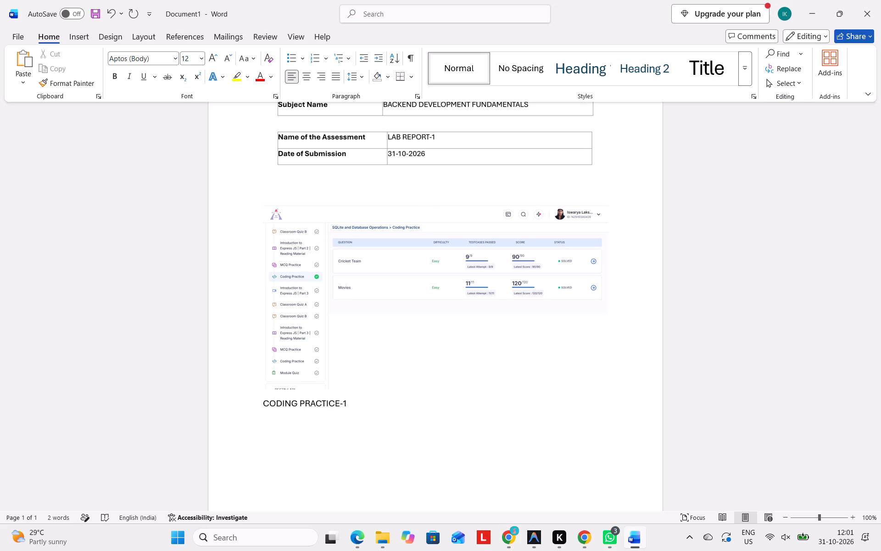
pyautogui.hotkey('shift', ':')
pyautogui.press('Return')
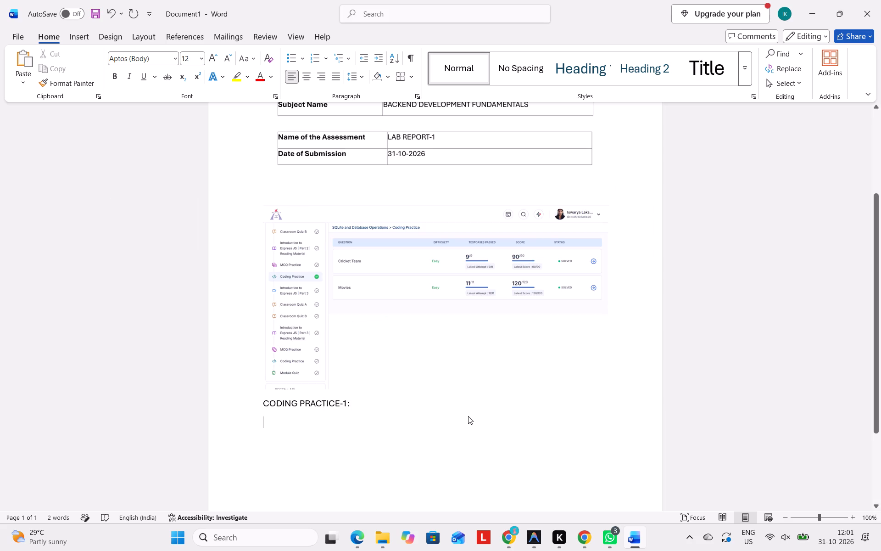
# Paste the copied Cricket Team question screenshot below the CODING PRACTICE-1 heading.
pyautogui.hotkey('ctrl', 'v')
# Insert blank lines before the CODING PRACTICE-1 heading so it starts on the second page, directly above the Cricket Team screenshot.
pyautogui.scroll(2, 424, 390)
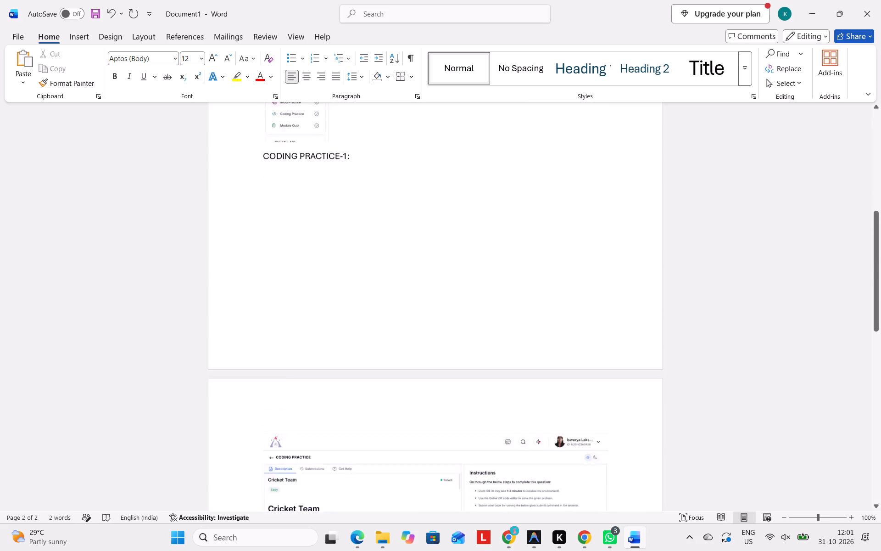
pyautogui.click(259, 226)
pyautogui.press('Return')
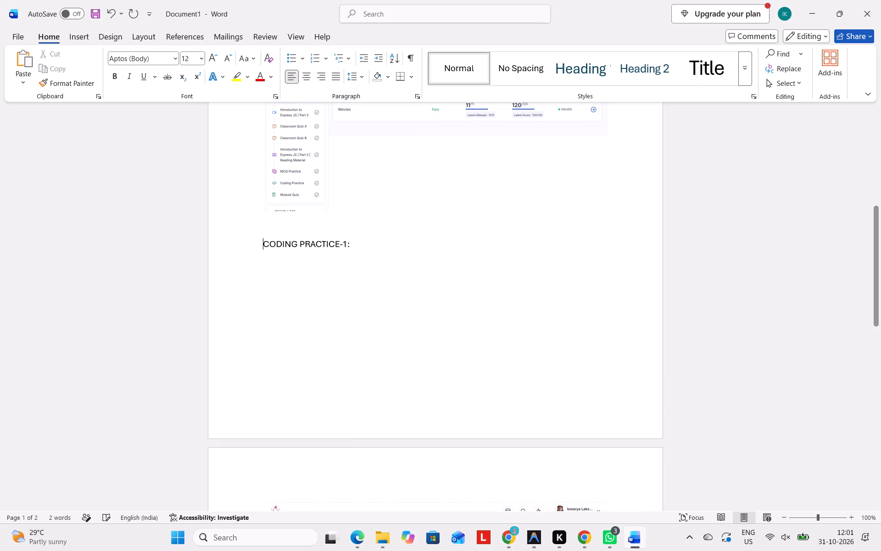
pyautogui.press('Return')
pyautogui.press('Return')
pyautogui.press('Return')
pyautogui.press('Return')
pyautogui.press('Return')
pyautogui.press('Return')
pyautogui.press('Return')
pyautogui.press('Return')
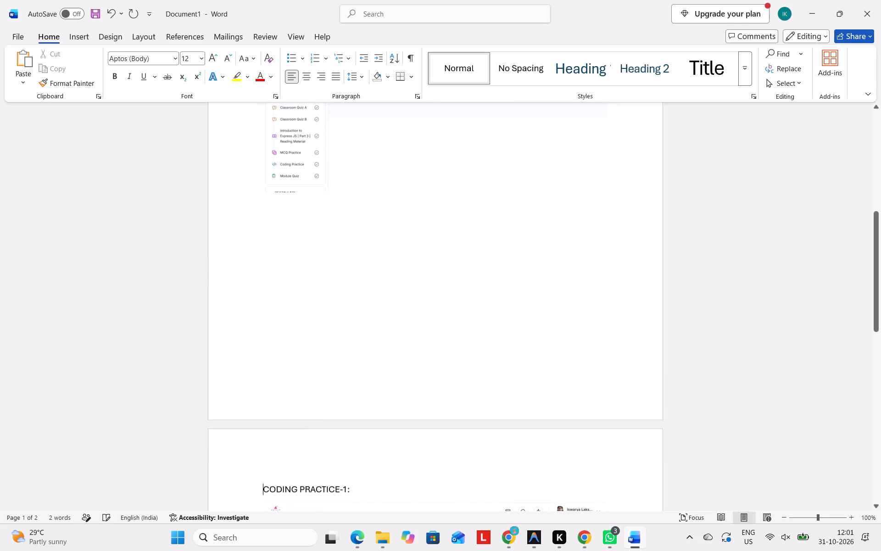
pyautogui.scroll(1, 259, 226)
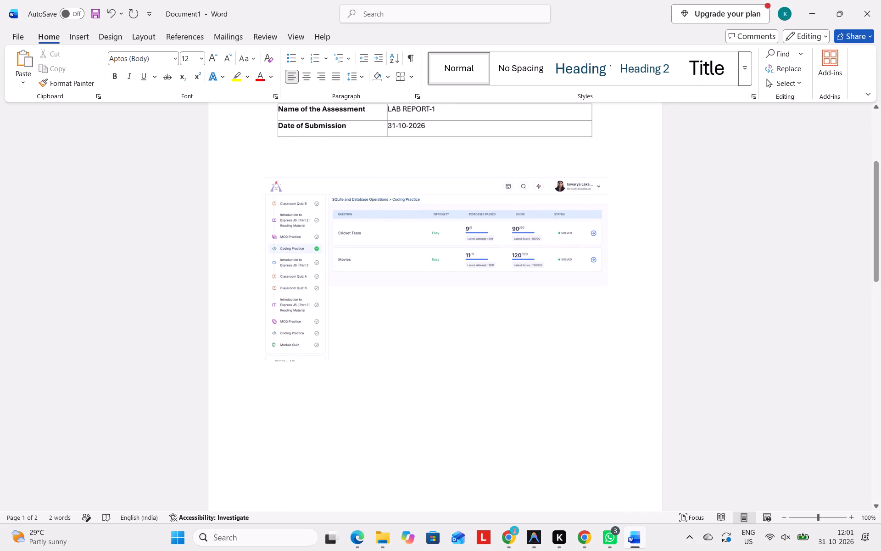
# Switch to Chrome and open the IDE for the Cricket Team question, agreeing to close the session active in another window.
pyautogui.click(814, 324)
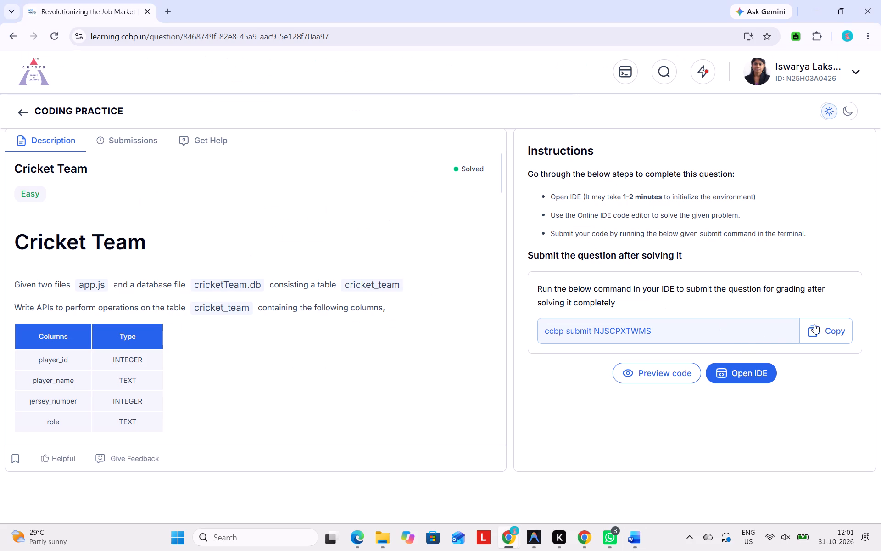
pyautogui.click(769, 361)
pyautogui.click(751, 364)
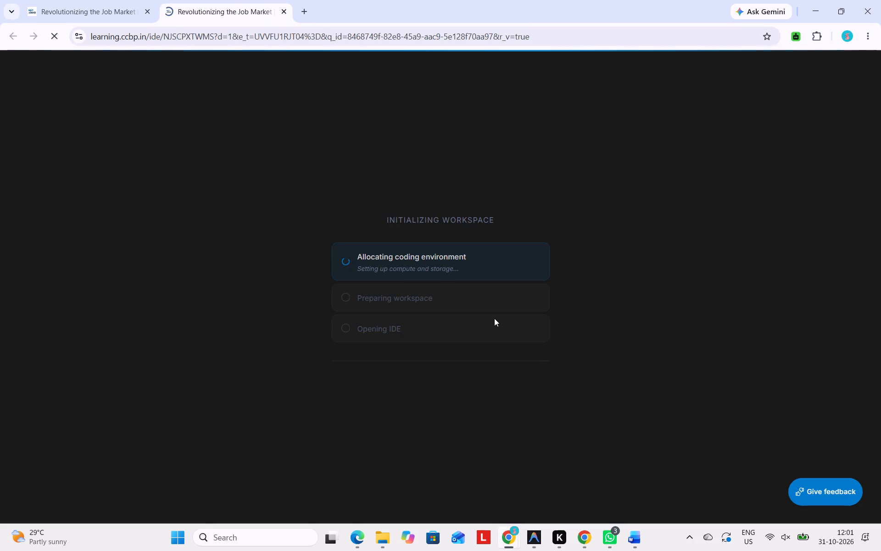
pyautogui.click(534, 306)
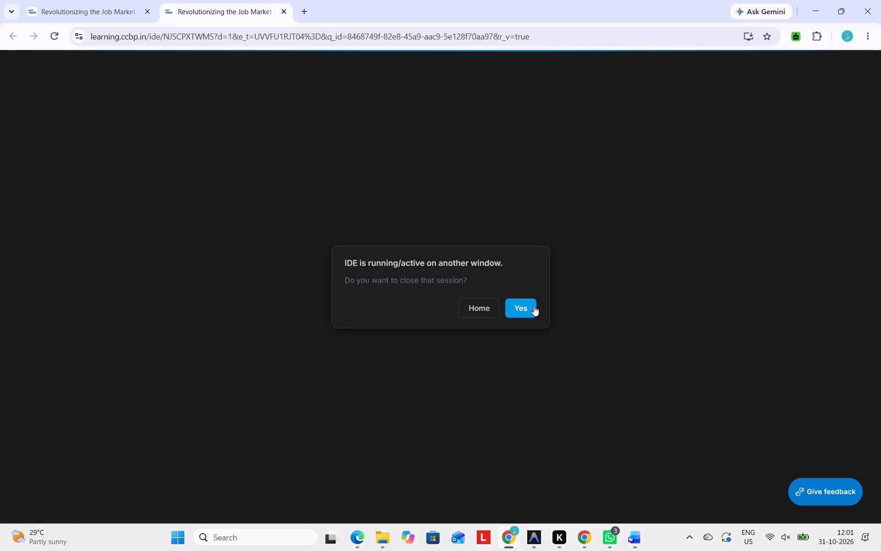
pyautogui.click(534, 306)
pyautogui.click(519, 312)
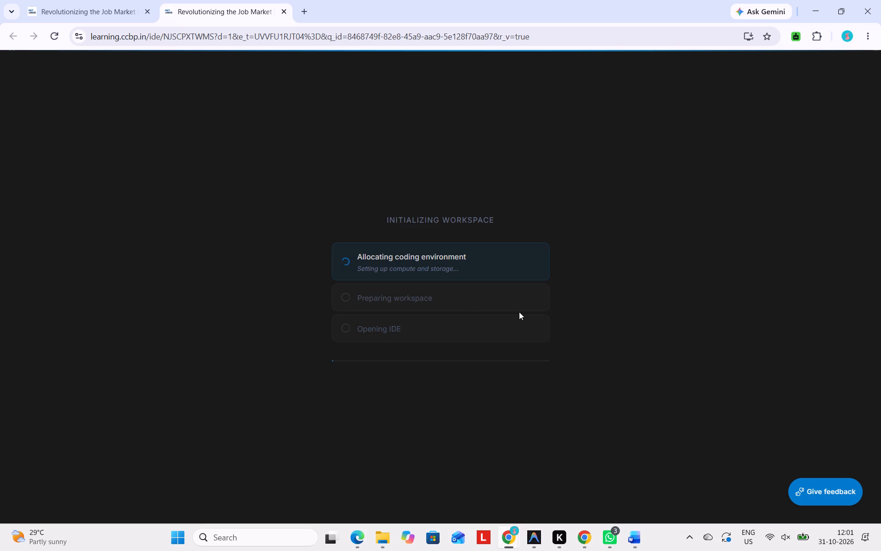
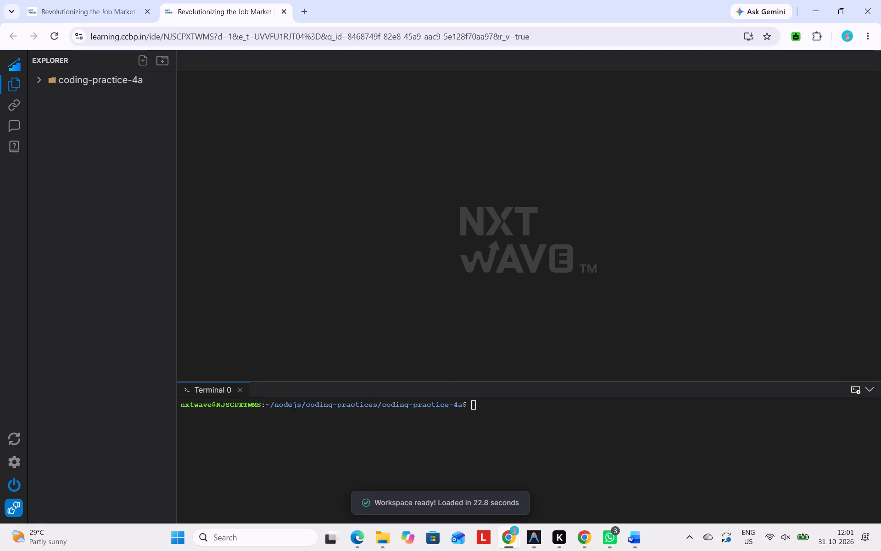
# Submit the Cricket Team solution by running the copied command ccbp submit NJSCPXTWMS in the IDE terminal.
pyautogui.click(478, 415)
pyautogui.hotkey('ctrl', 'v')
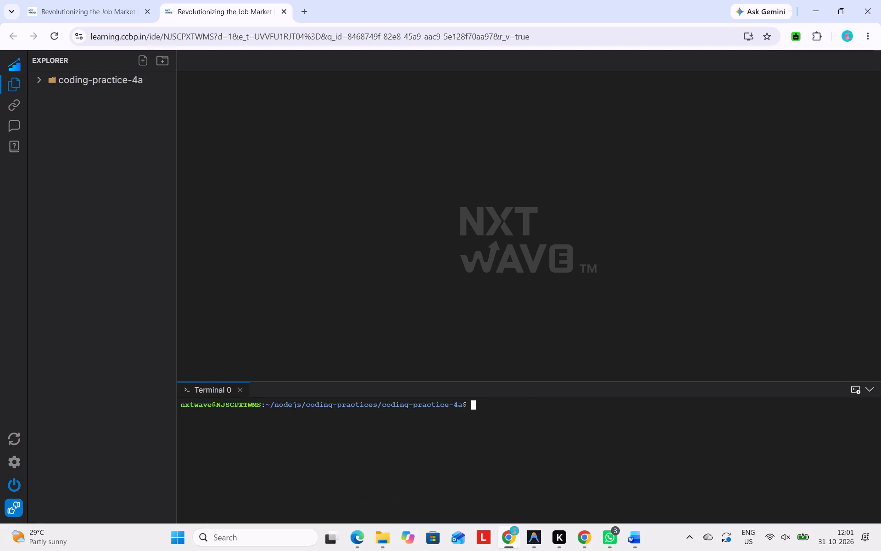
pyautogui.press('BackSpace')
pyautogui.press('BackSpace')
pyautogui.press('BackSpace')
pyautogui.press('BackSpace')
pyautogui.press('BackSpace')
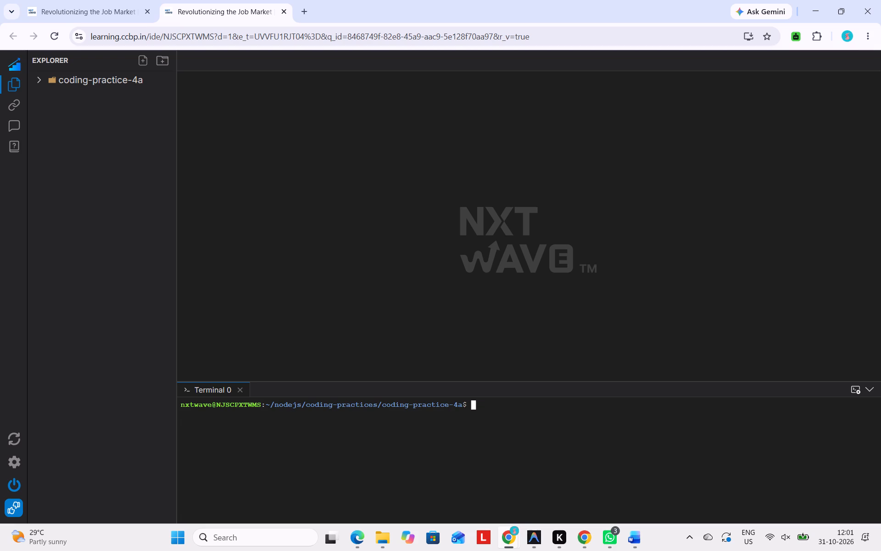
pyautogui.hotkey('ctrl', 'shift', 'v')
pyautogui.press('Return')
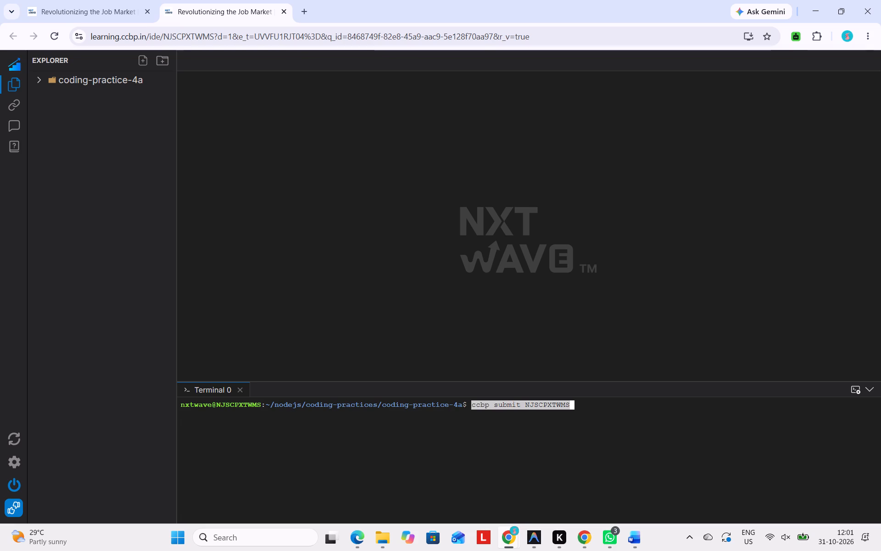
# Open app.js from the coding-practice-4a folder and shrink the terminal so more lines of code fit in the editor.
pyautogui.click(140, 80)
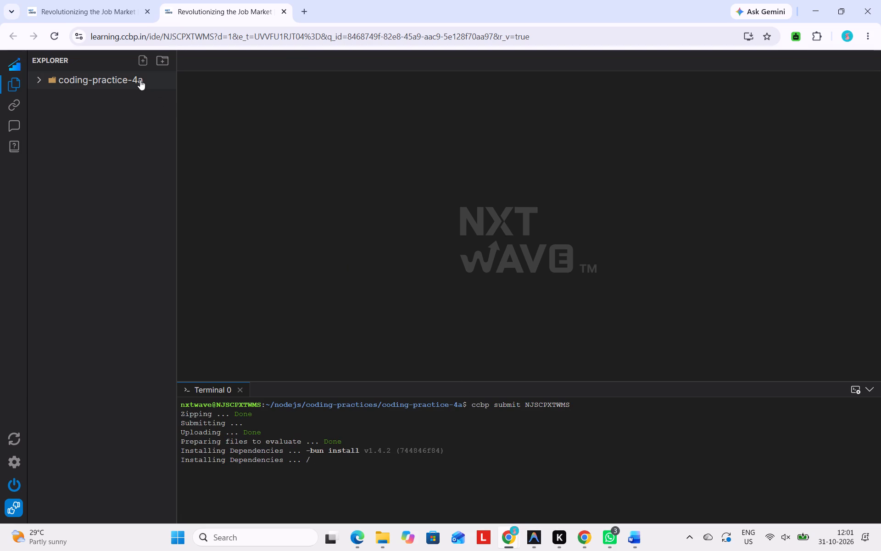
pyautogui.click(119, 118)
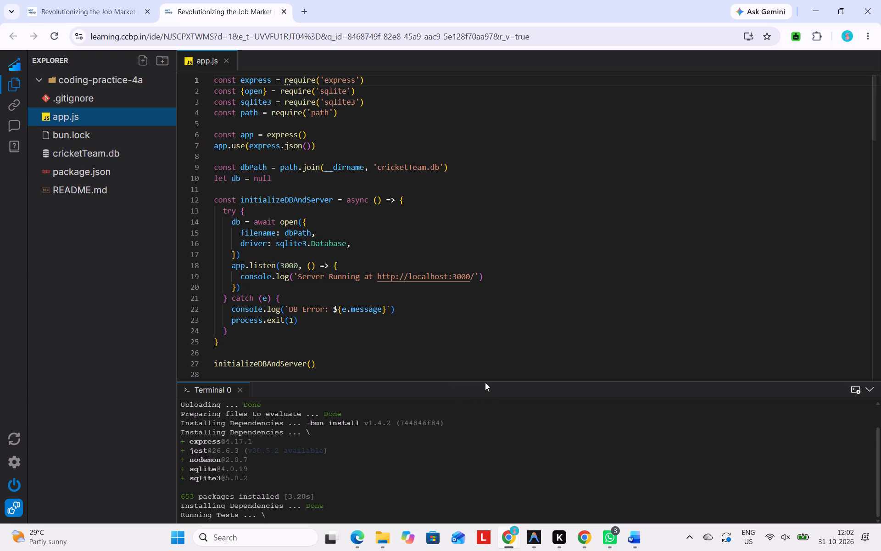
pyautogui.moveTo(485, 381); pyautogui.dragTo(497, 409)
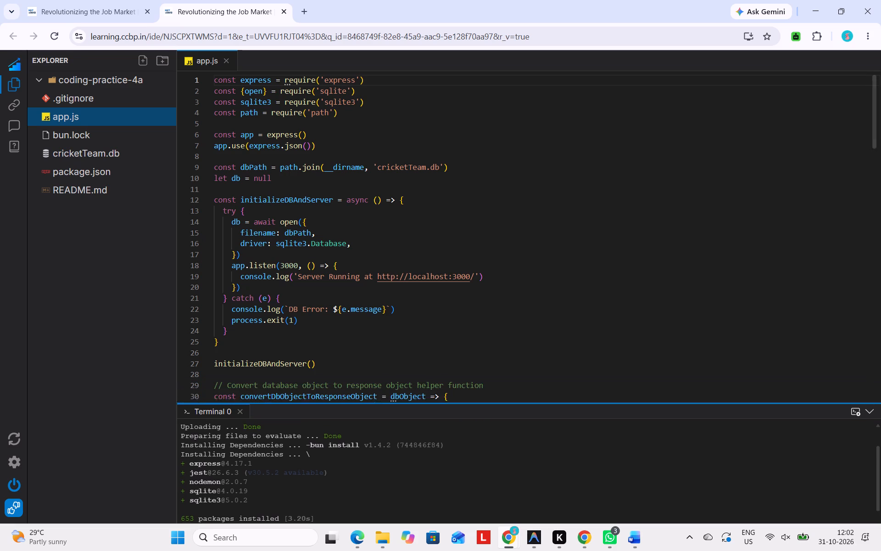
pyautogui.moveTo(497, 409); pyautogui.dragTo(511, 455)
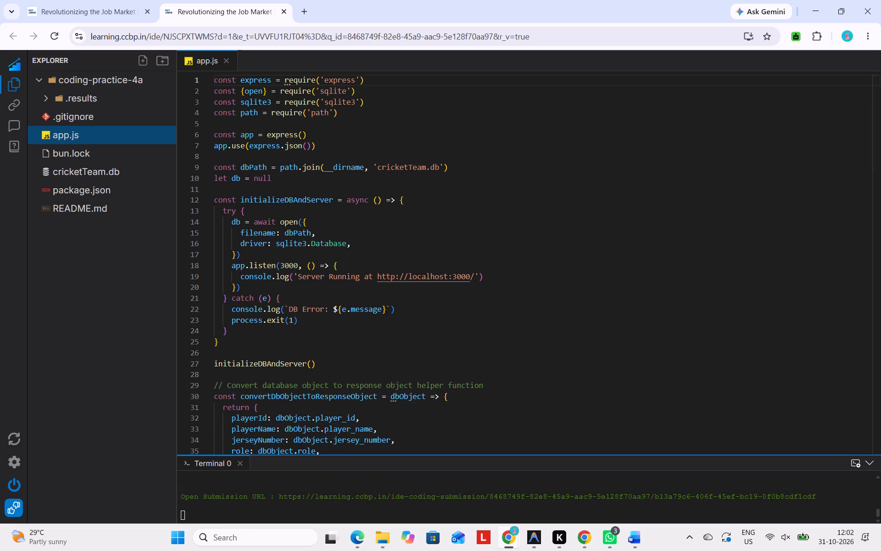
# Capture the IDE with app.js lines 1–35 and the terminal, and paste it below the Cricket Team question screenshot in Word.
pyautogui.press('shift+super+s')
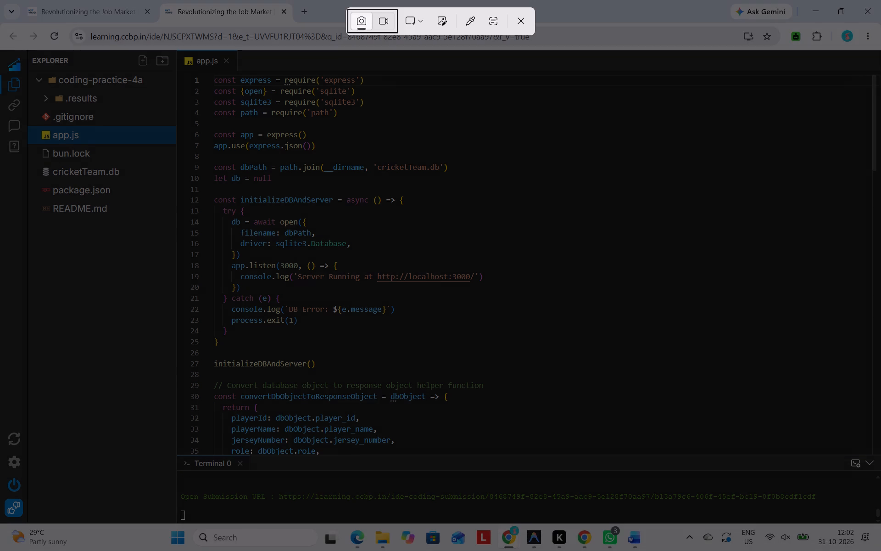
pyautogui.moveTo(0, 50); pyautogui.dragTo(880, 464)
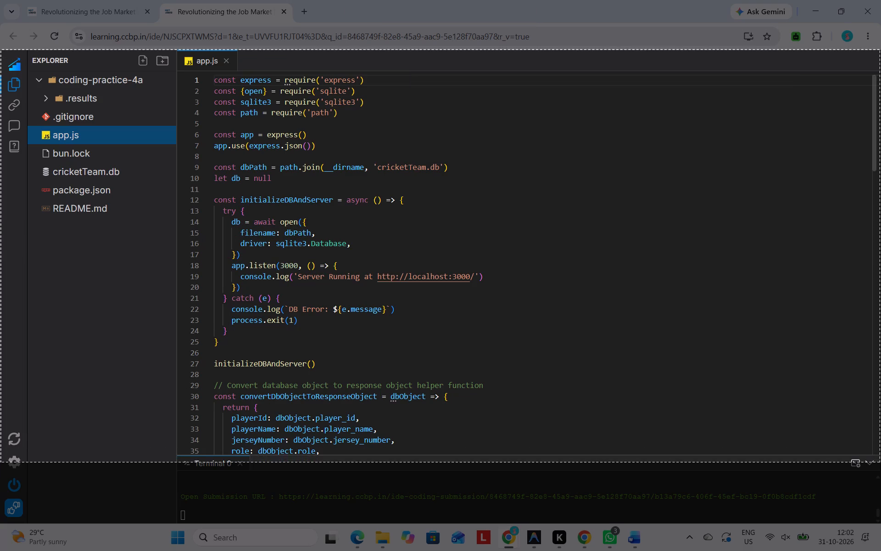
pyautogui.moveTo(880, 464); pyautogui.dragTo(880, 522)
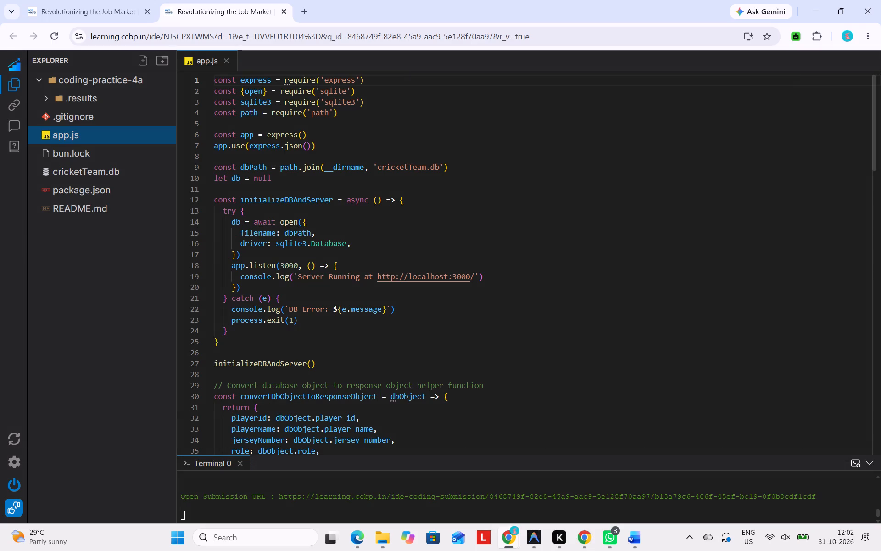
pyautogui.scroll(-1, 369, 396)
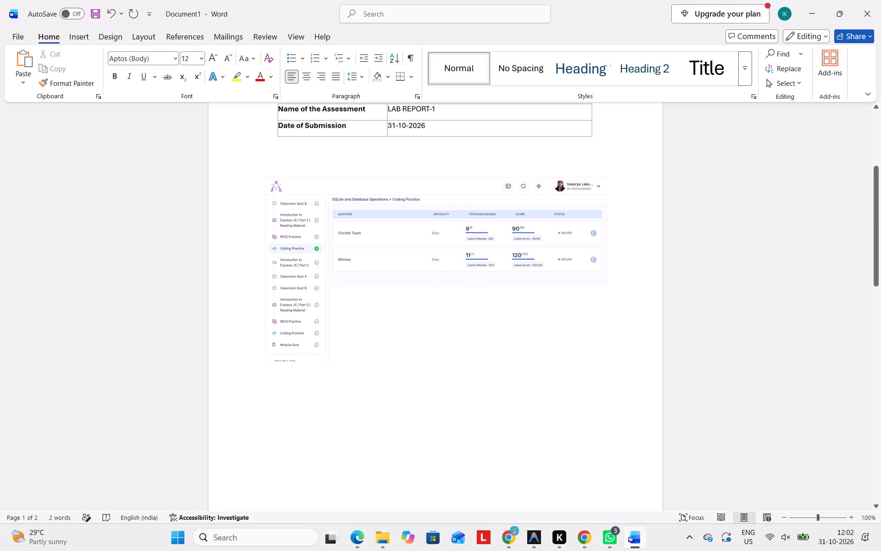
pyautogui.scroll(-4, 369, 396)
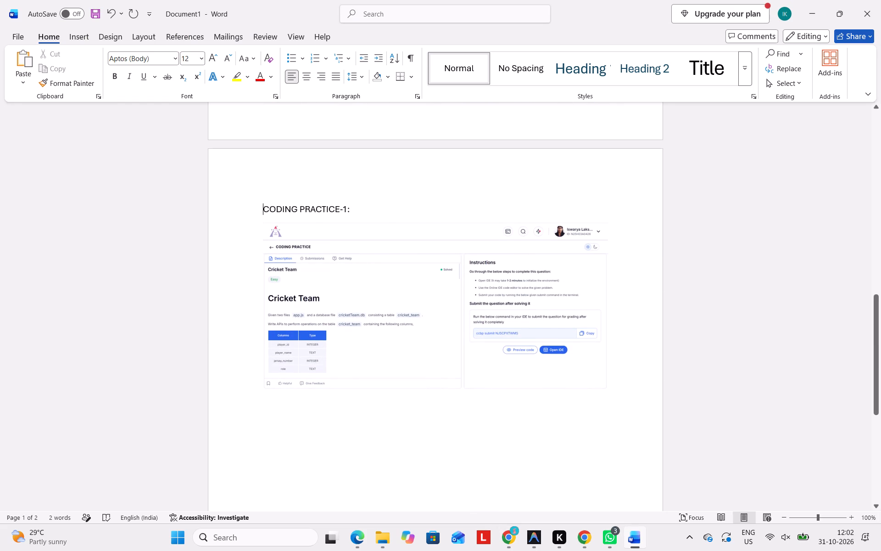
pyautogui.click(620, 382)
pyautogui.hotkey('ctrl', 'v')
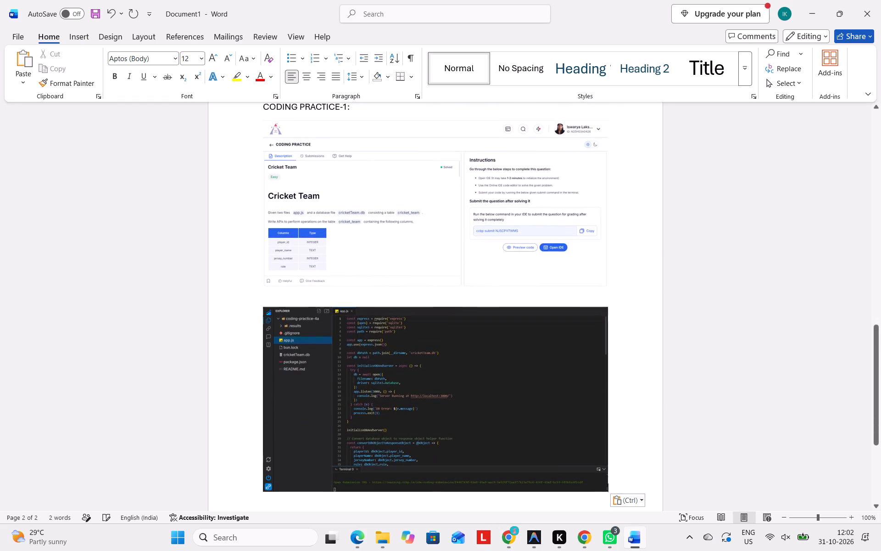
# Capture the IDE in Chrome with app.js lines 39–72 (API 1 to API 3) and paste it in Word below the first code screenshot.
pyautogui.scroll(-6, 430, 304)
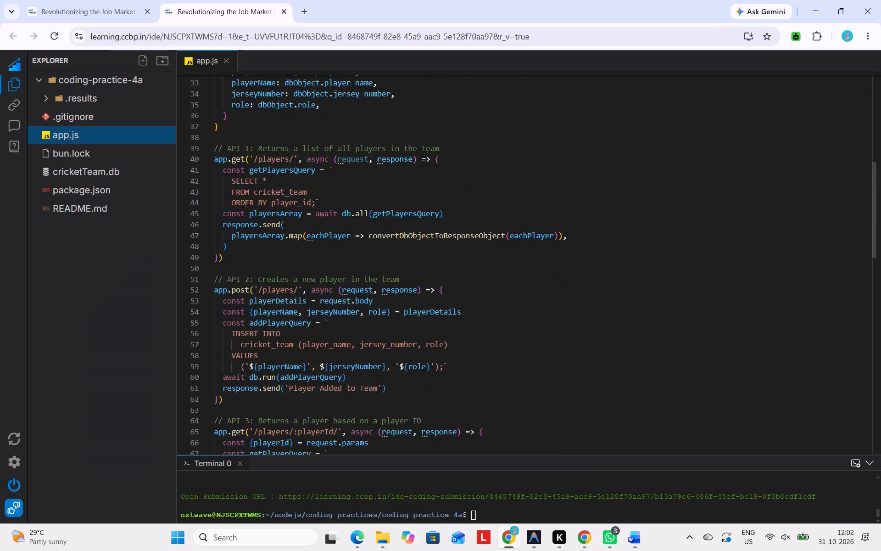
pyautogui.scroll(-1, 430, 304)
pyautogui.scroll(1, 430, 304)
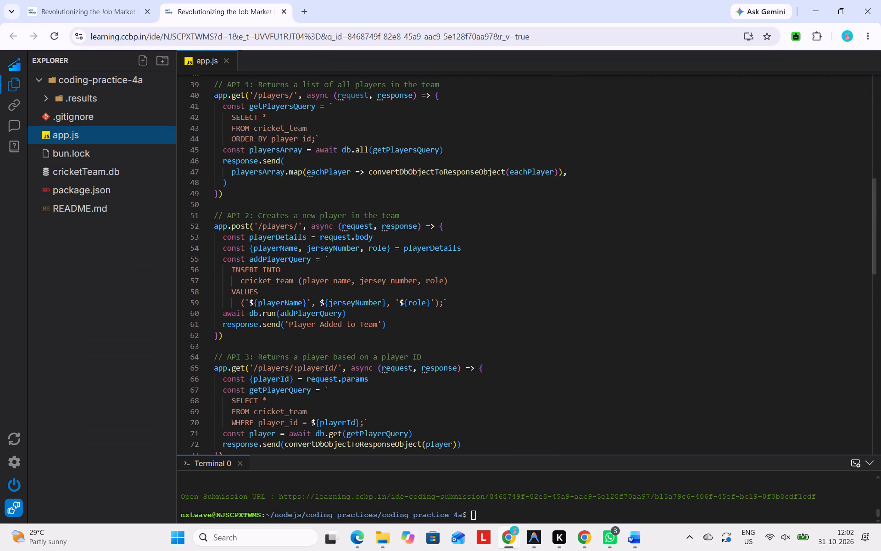
pyautogui.press('shift+super+s')
pyautogui.moveTo(0, 49); pyautogui.dragTo(880, 543)
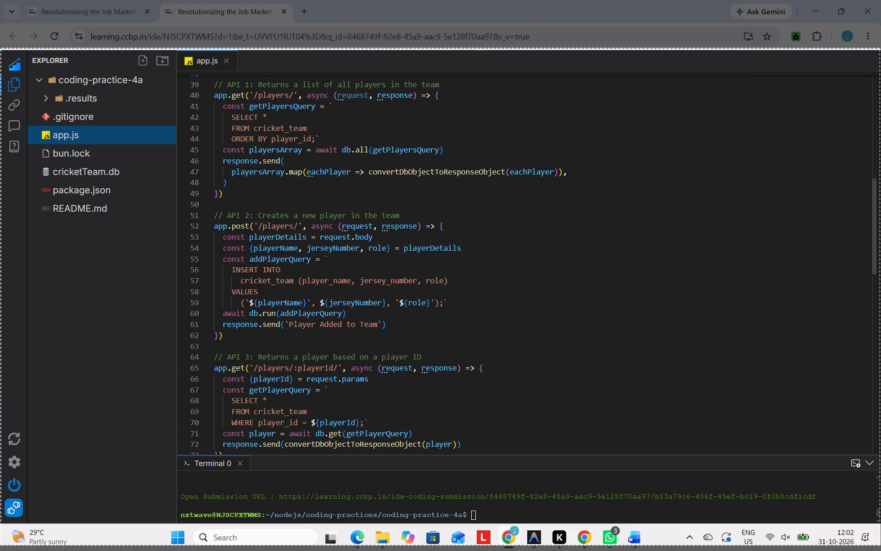
pyautogui.moveTo(880, 543); pyautogui.dragTo(880, 526)
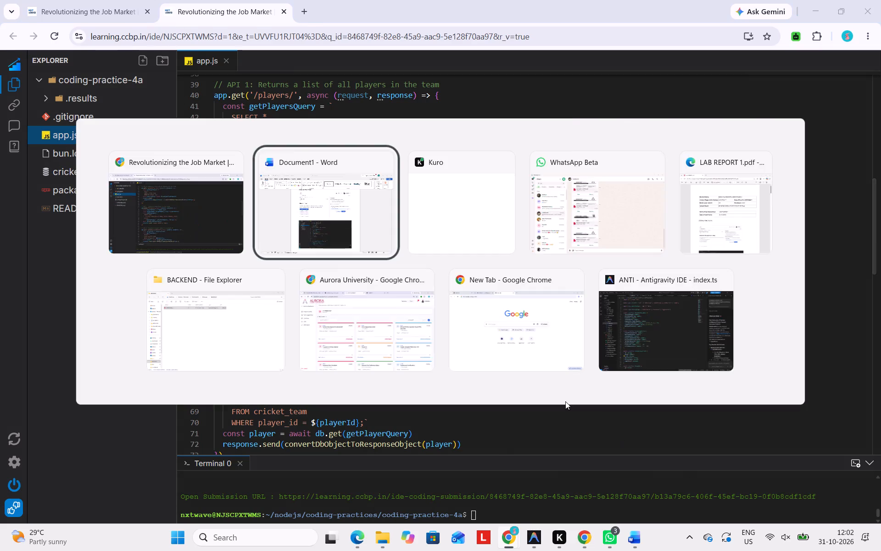
pyautogui.press('Return')
pyautogui.hotkey('ctrl', 'v')
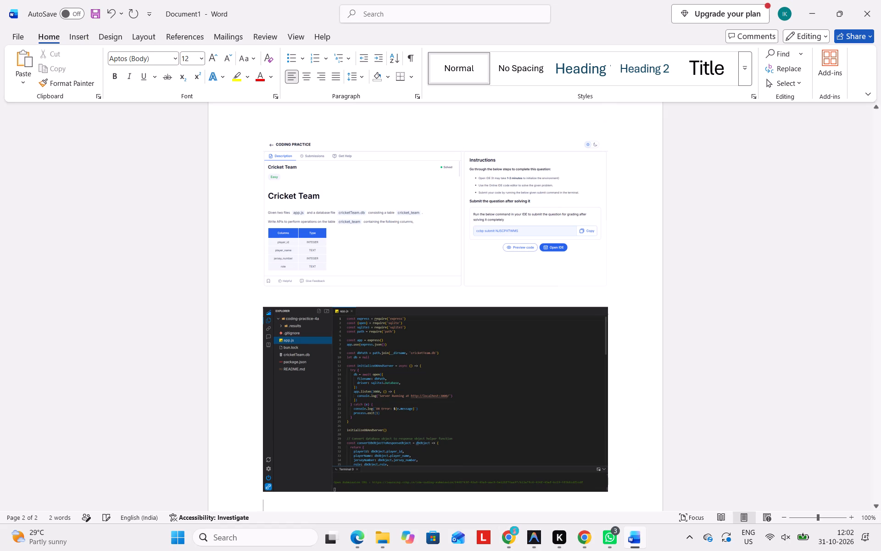
# Capture the IDE in Chrome with app.js from API 4 to the file's end and paste it in Word below the previous code screenshot.
pyautogui.scroll(-2, 482, 360)
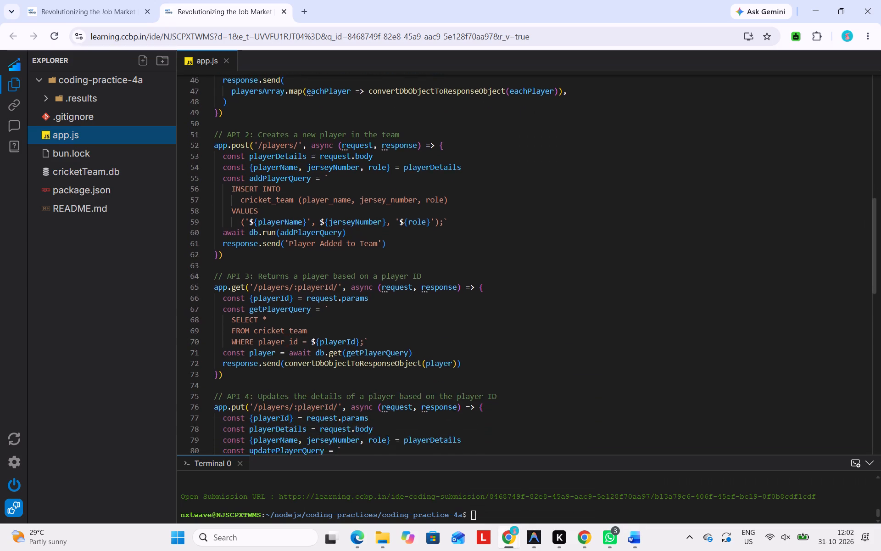
pyautogui.scroll(-5, 482, 360)
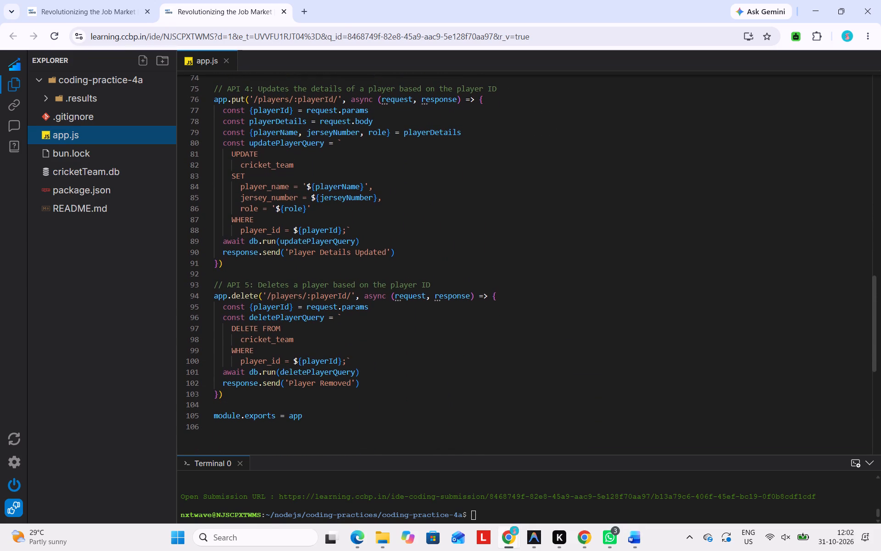
pyautogui.press('shift+super+s')
pyautogui.moveTo(1, 50); pyautogui.dragTo(880, 524)
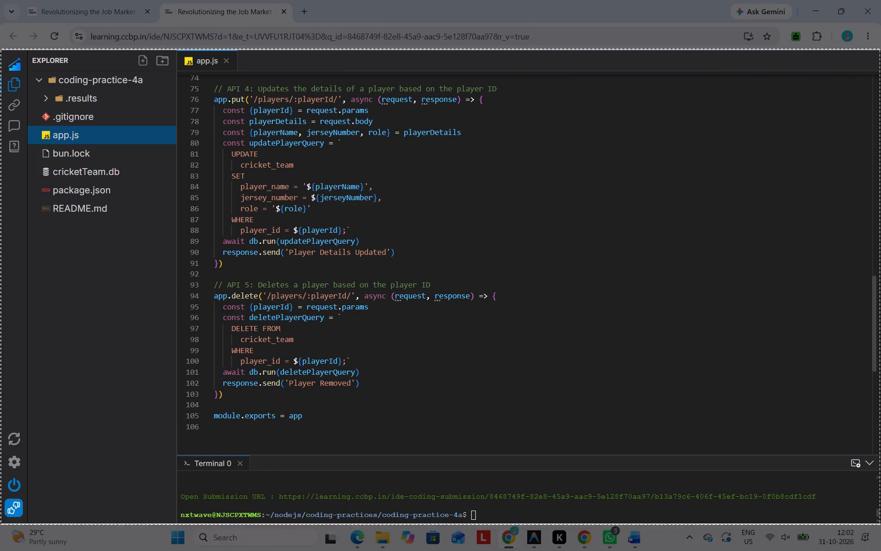
pyautogui.moveTo(880, 524); pyautogui.dragTo(880, 517)
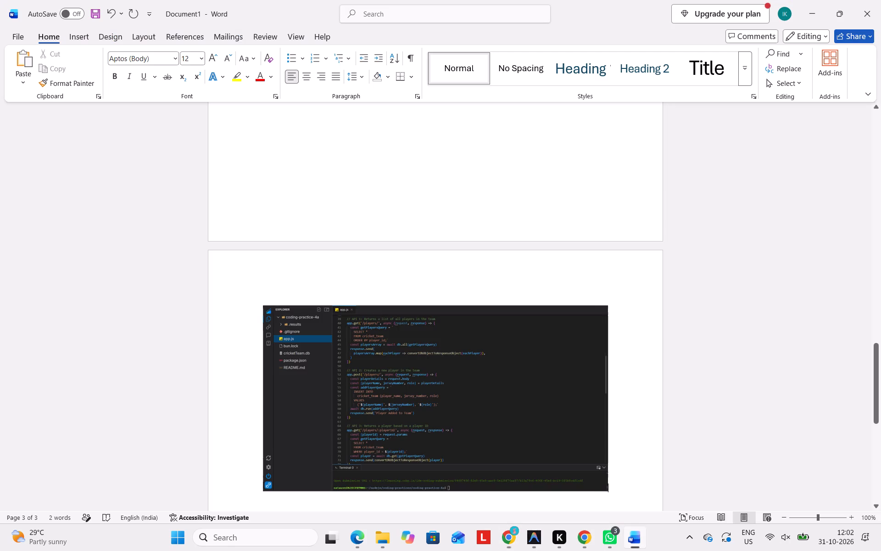
pyautogui.press('Return')
pyautogui.hotkey('ctrl', 'v')
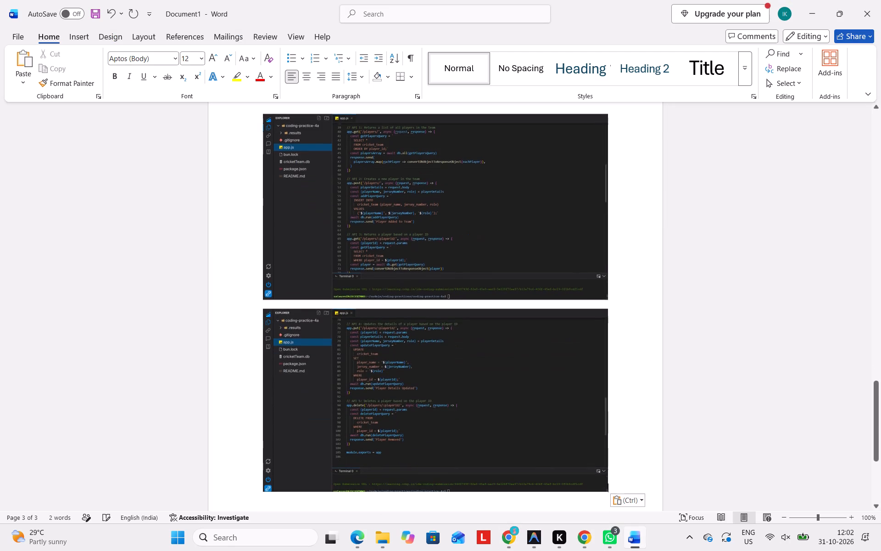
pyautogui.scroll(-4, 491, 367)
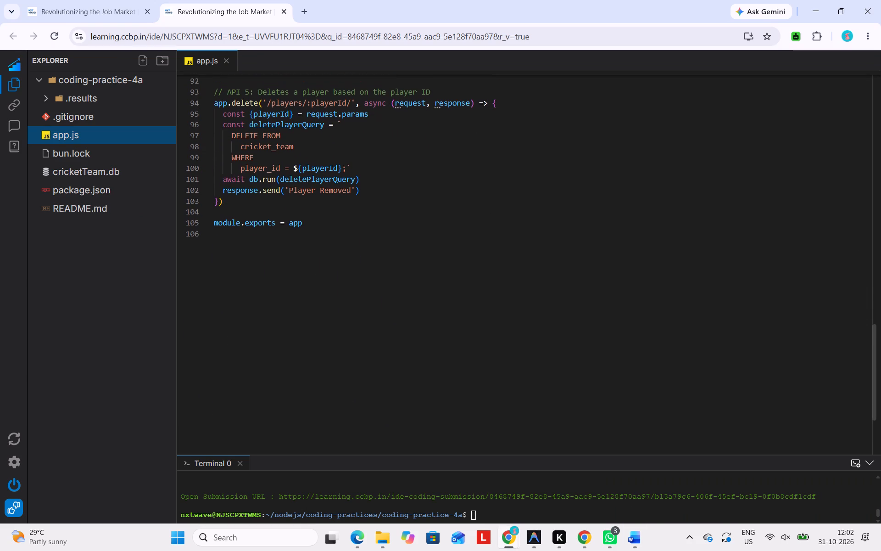
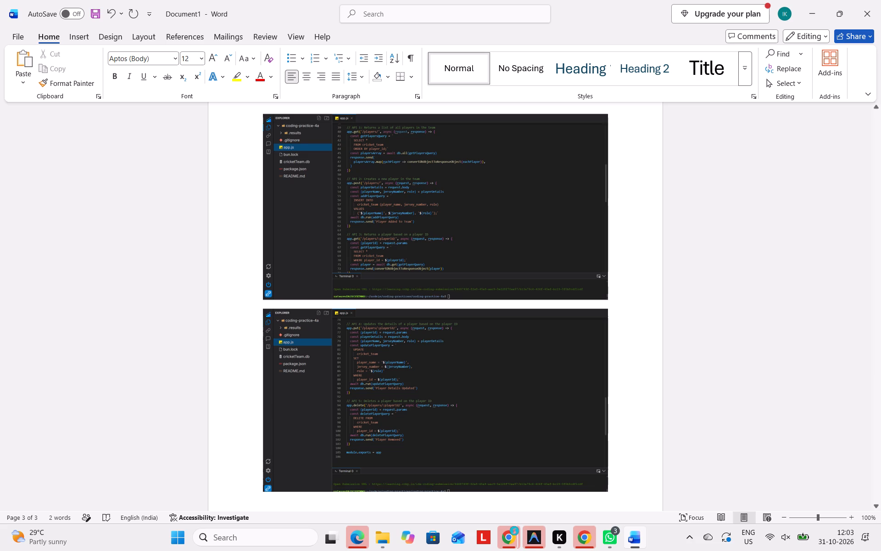
# Open the Cricket Team submission results from the terminal's URL in Chrome, capture the test cases, and paste them below the last code screenshot in Word.
pyautogui.press('Return')
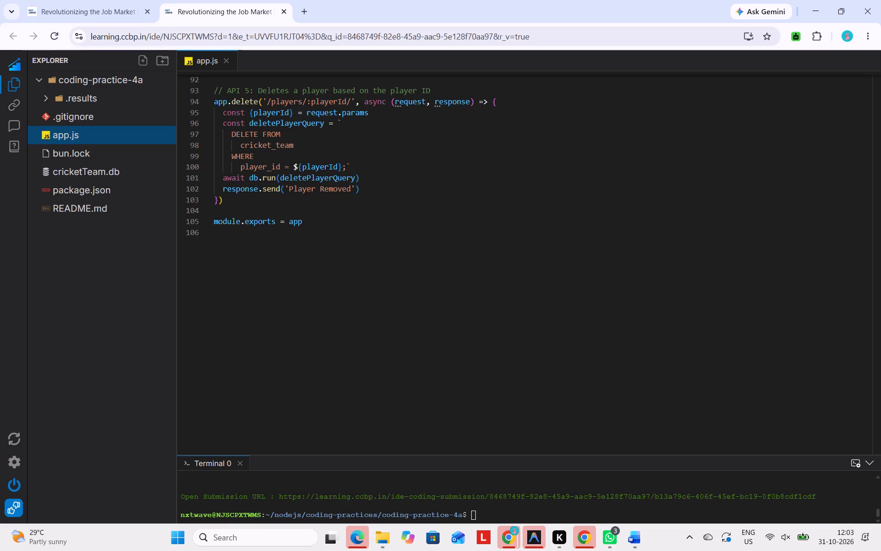
pyautogui.click(501, 496)
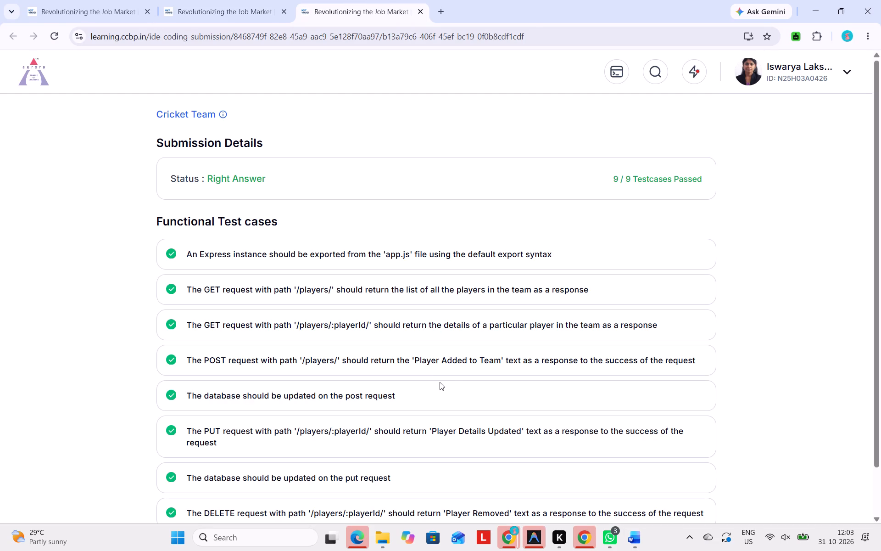
pyautogui.press('shift+super+s')
pyautogui.press('Escape')
pyautogui.scroll(-2, 440, 382)
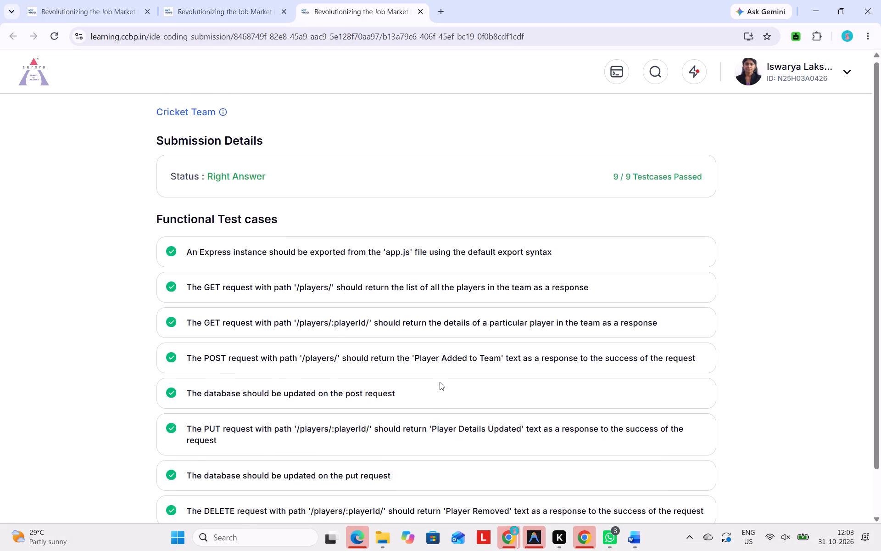
pyautogui.scroll(-4, 440, 382)
pyautogui.press('shift+super+s')
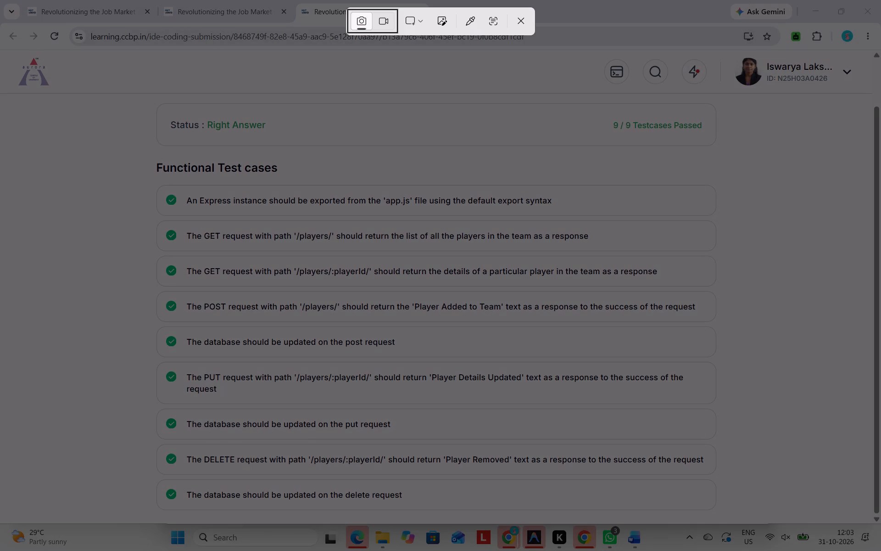
pyautogui.moveTo(0, 26); pyautogui.dragTo(717, 515)
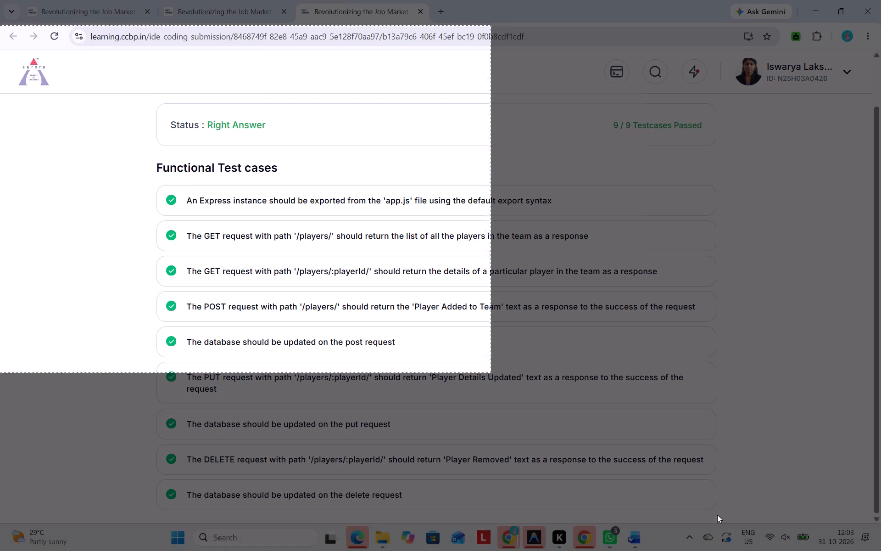
pyautogui.moveTo(717, 515); pyautogui.dragTo(880, 525)
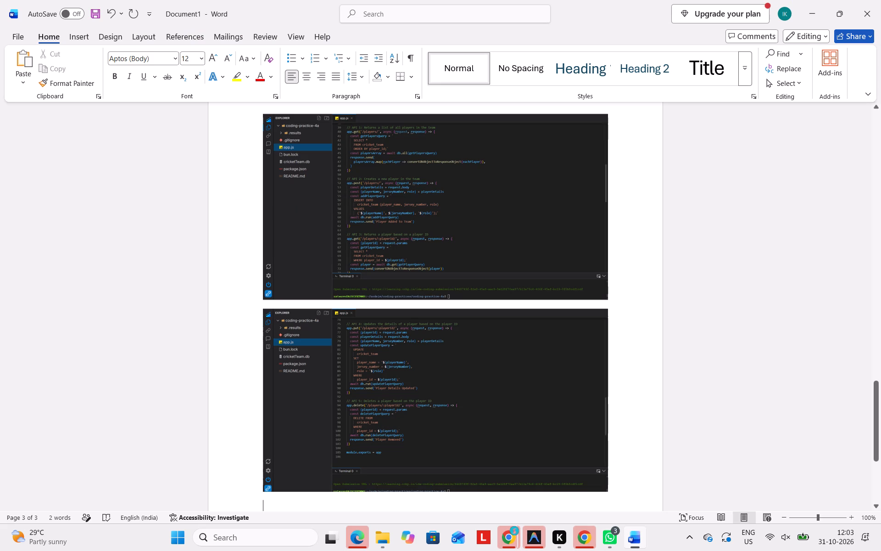
pyautogui.hotkey('ctrl', 'v')
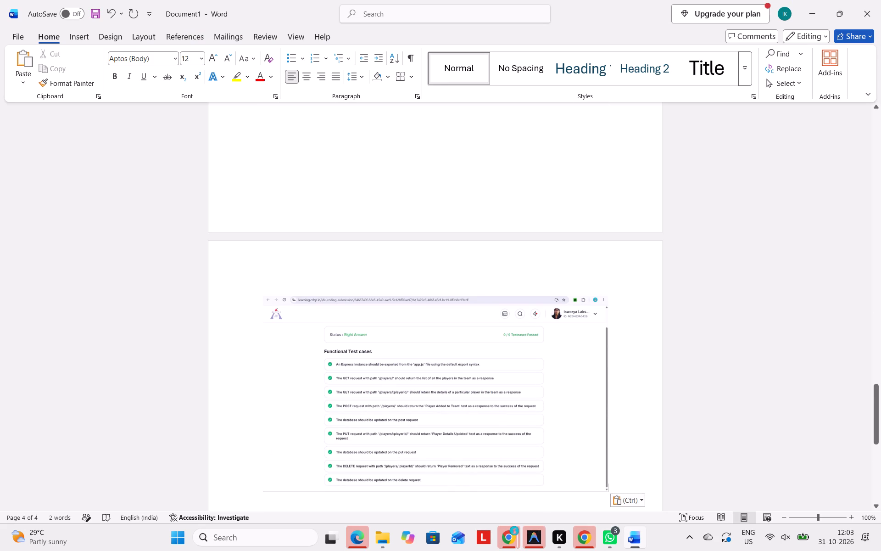
# Shrink the test-results screenshot and the two app.js screenshots above it so that all three fit on page 3.
pyautogui.scroll(3, 482, 394)
pyautogui.scroll(-3, 482, 394)
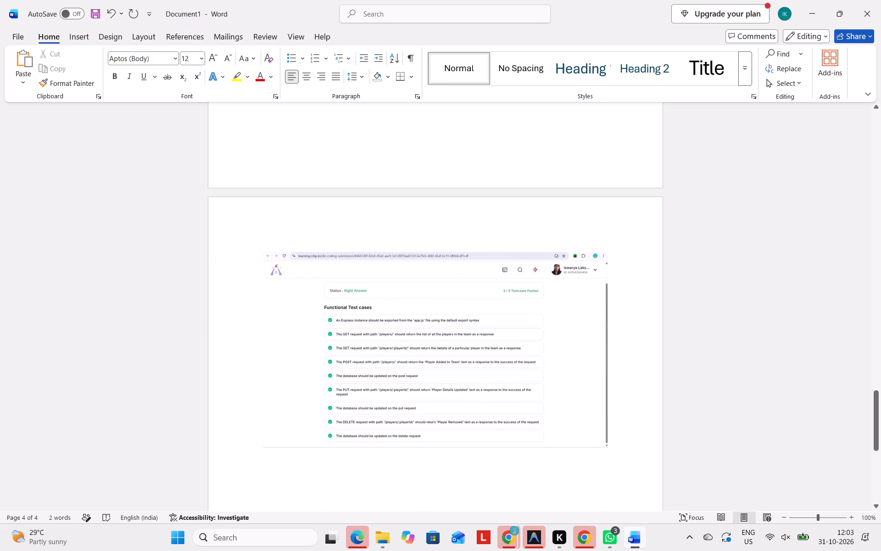
pyautogui.scroll(-1, 482, 394)
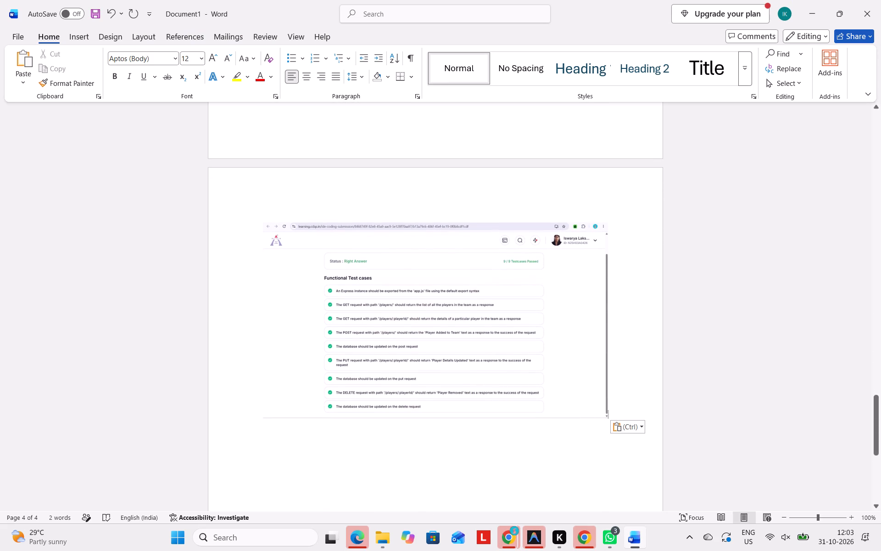
pyautogui.scroll(1, 433, 342)
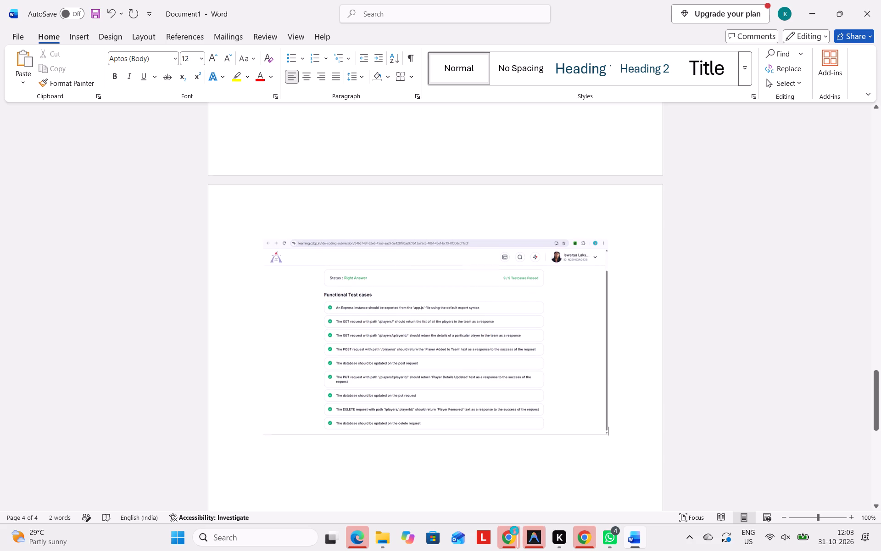
pyautogui.scroll(3, 433, 342)
pyautogui.scroll(-3, 433, 342)
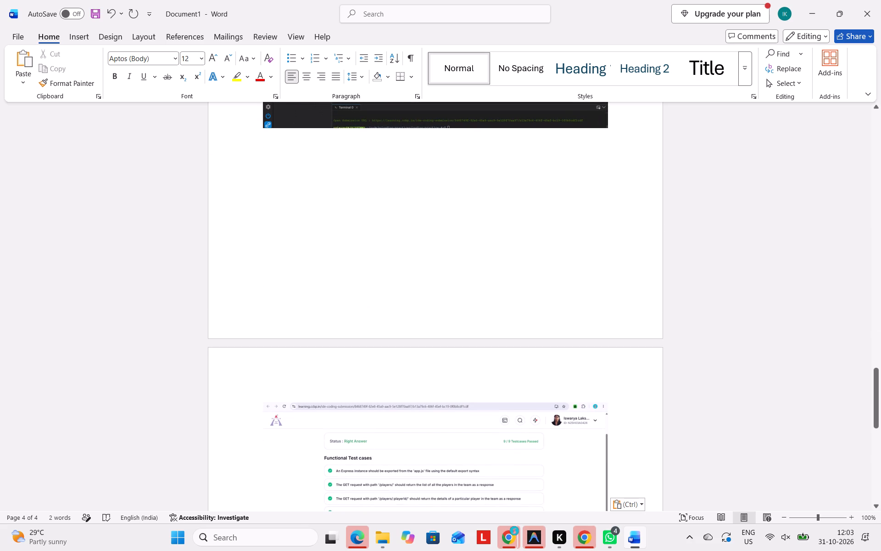
pyautogui.click(427, 404)
pyautogui.scroll(-1, 427, 404)
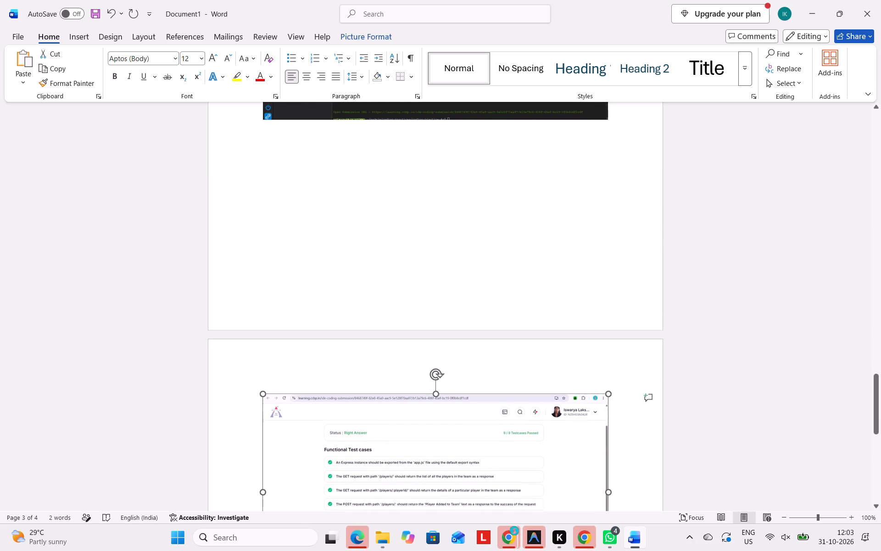
pyautogui.scroll(-1, 427, 404)
pyautogui.moveTo(262, 231); pyautogui.dragTo(326, 279)
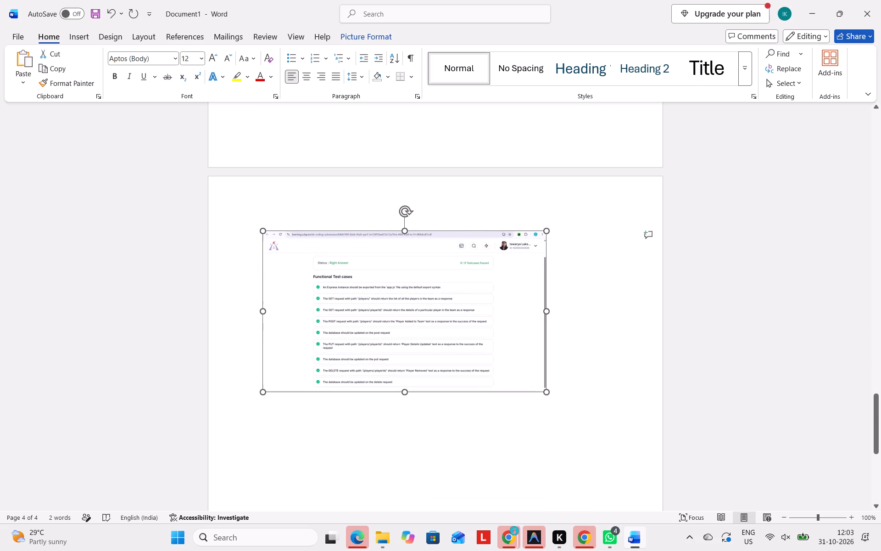
pyautogui.scroll(4, 326, 279)
pyautogui.click(325, 277)
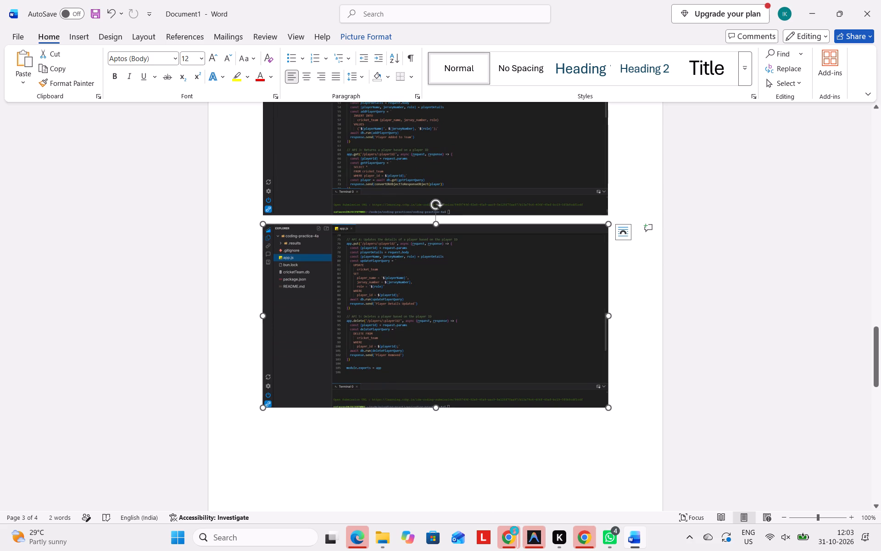
pyautogui.moveTo(263, 221); pyautogui.dragTo(320, 278)
pyautogui.scroll(2, 320, 278)
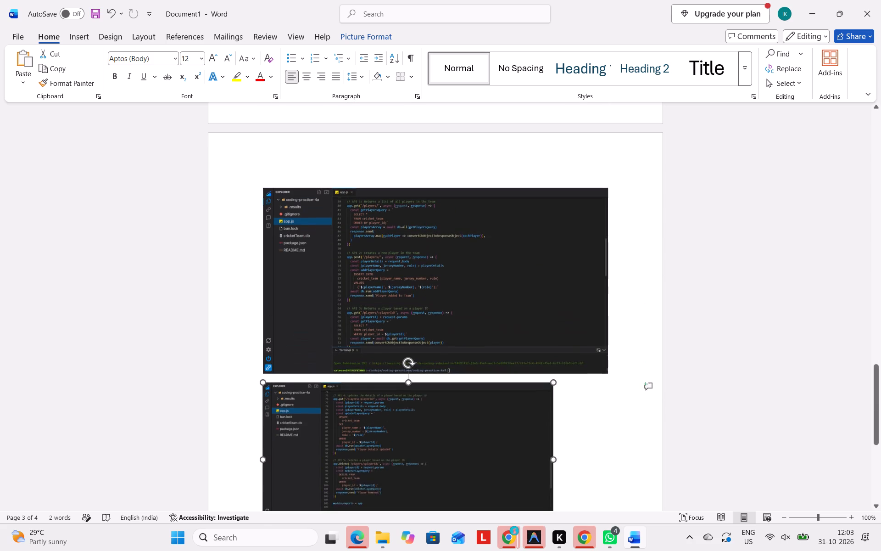
pyautogui.click(314, 270)
pyautogui.moveTo(263, 198); pyautogui.dragTo(284, 215)
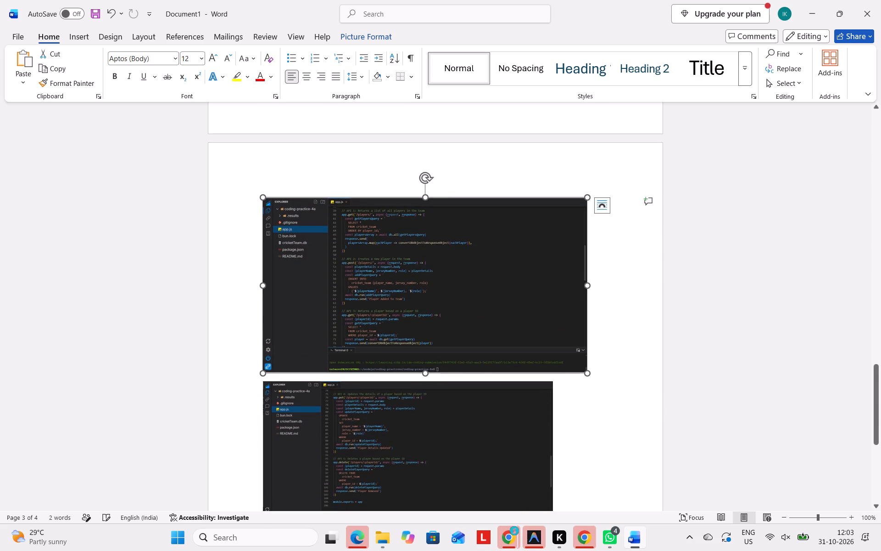
# Start a new page after the test-results screenshot and add the heading "CODING PRACTICE -2:" with an empty line below.
pyautogui.scroll(-3, 284, 215)
pyautogui.click(555, 429)
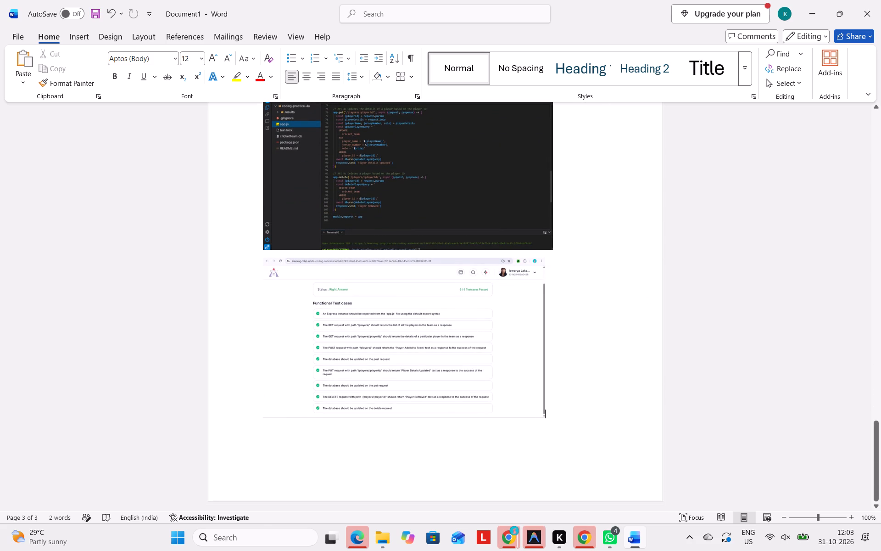
pyautogui.press('Return')
pyautogui.press('Return')
pyautogui.scroll(13, 555, 429)
pyautogui.scroll(-1, 555, 429)
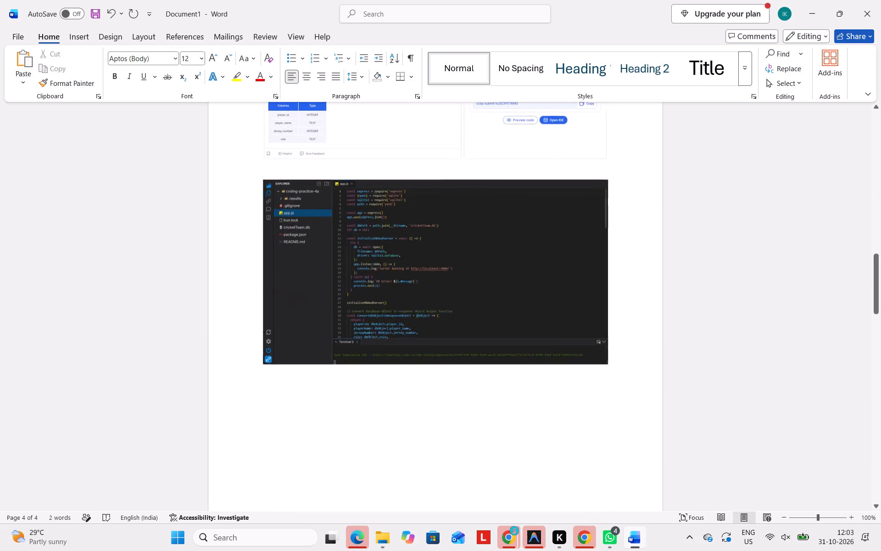
pyautogui.scroll(-4, 555, 429)
pyautogui.scroll(3, 555, 429)
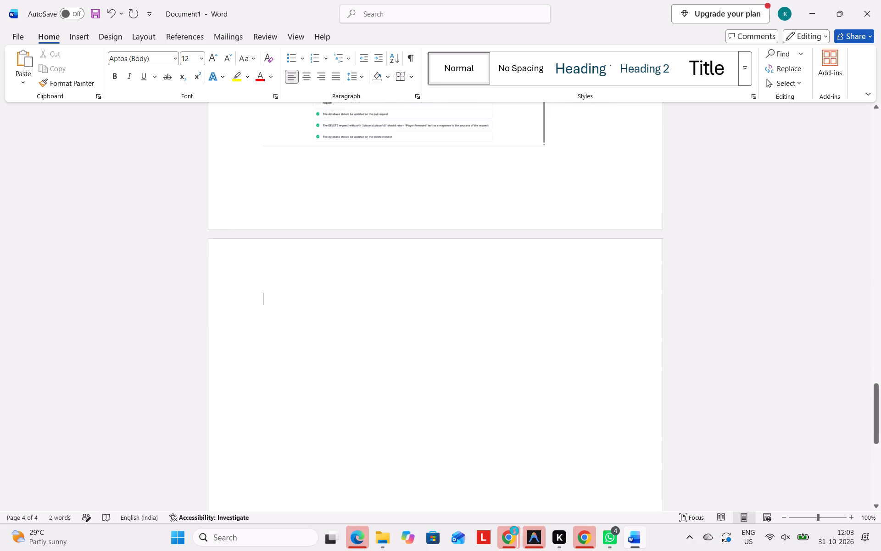
pyautogui.write('CODING PRACTICE -2:')
pyautogui.press('Return')
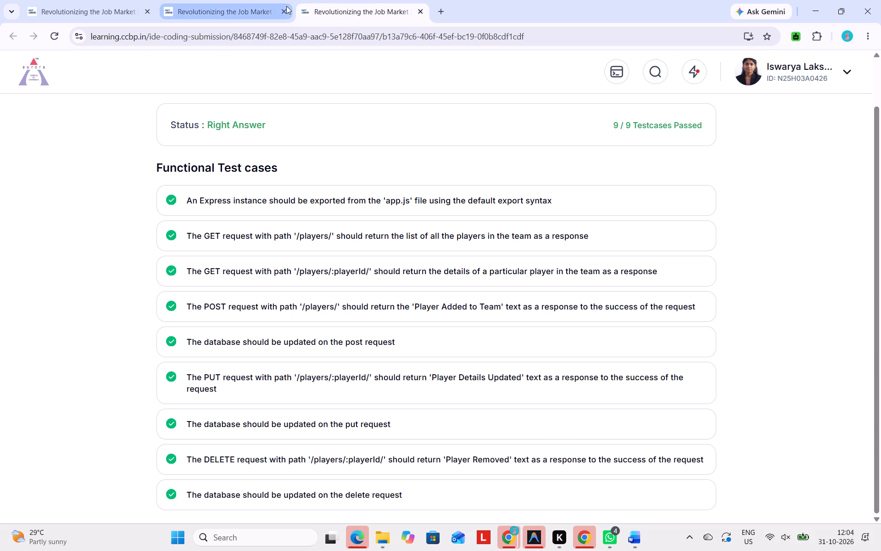
# In Chrome, close the Cricket Team IDE and submission pages, return to the Coding Practice list, and open the Movies question.
pyautogui.click(283, 9)
pyautogui.click(283, 9)
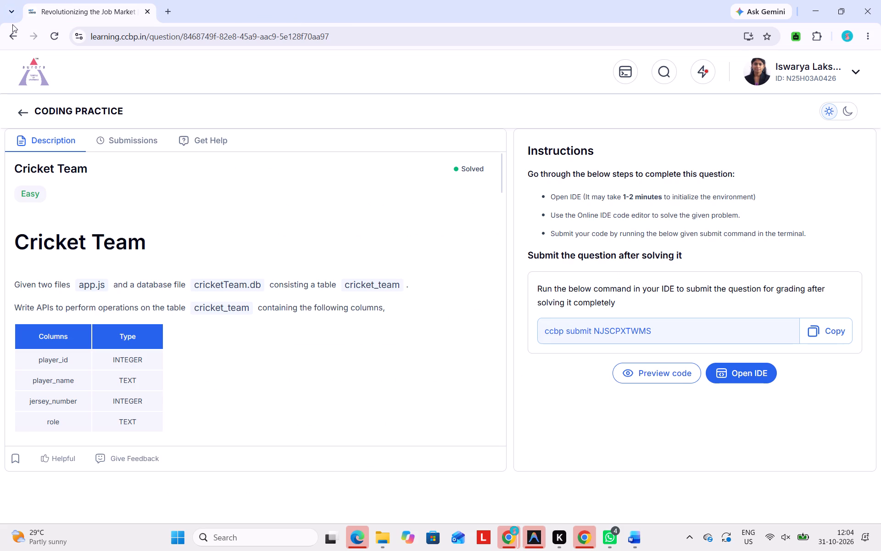
pyautogui.click(10, 31)
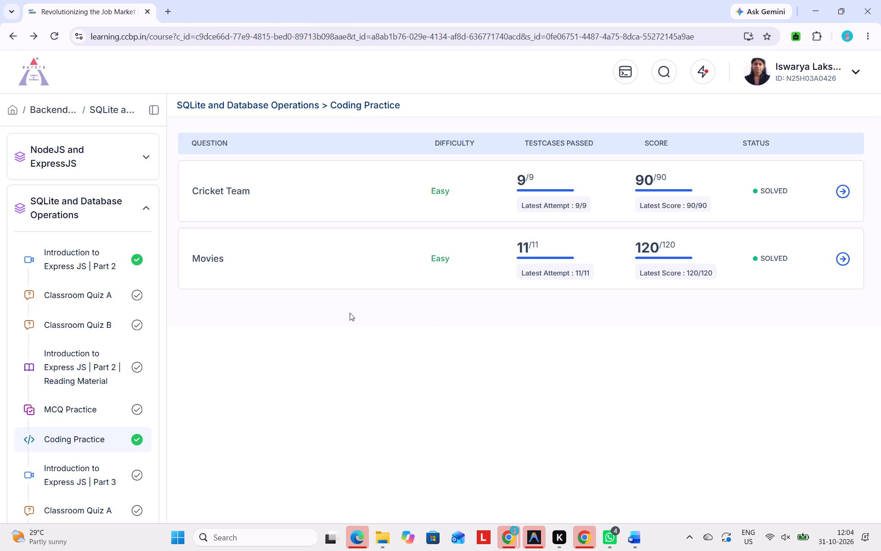
pyautogui.click(325, 254)
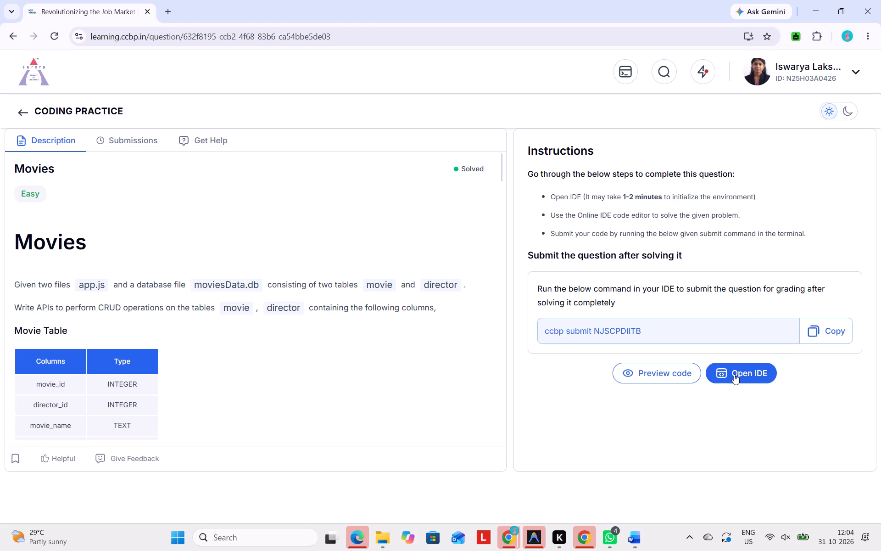
# Capture the Movies question page and paste it below the "CODING PRACTICE -2:" heading in Word.
pyautogui.press('shift+super+s')
pyautogui.moveTo(0, 51); pyautogui.dragTo(870, 529)
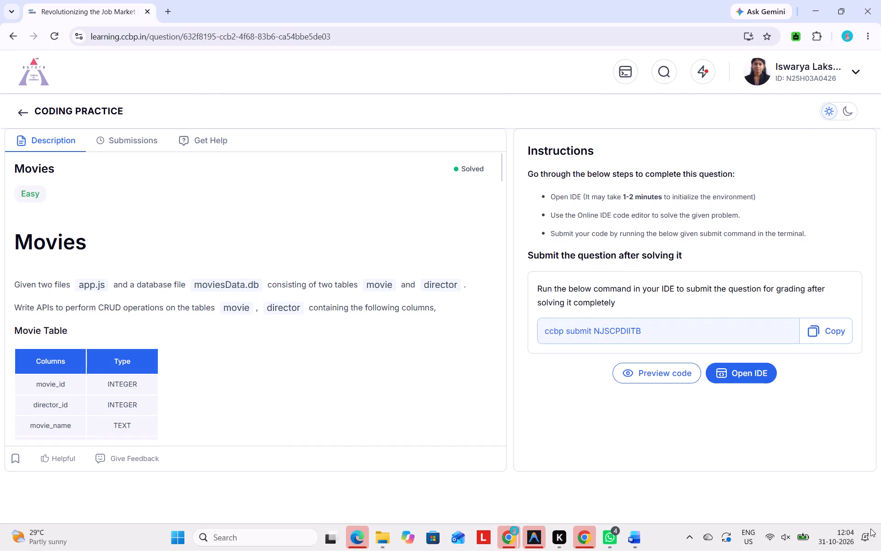
pyautogui.hotkey('ctrl', 'v')
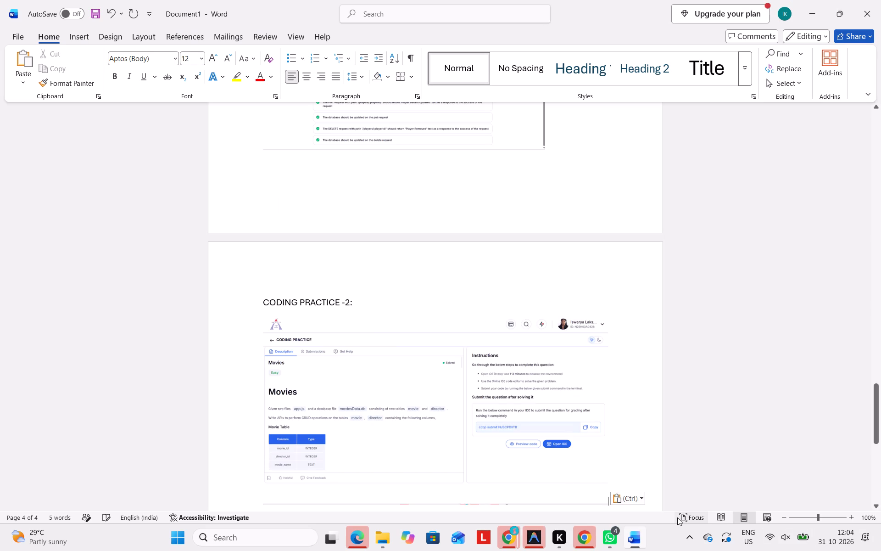
# In Chrome, copy the Movies submit command and open the question's IDE, closing the session active in the other window.
pyautogui.click(815, 335)
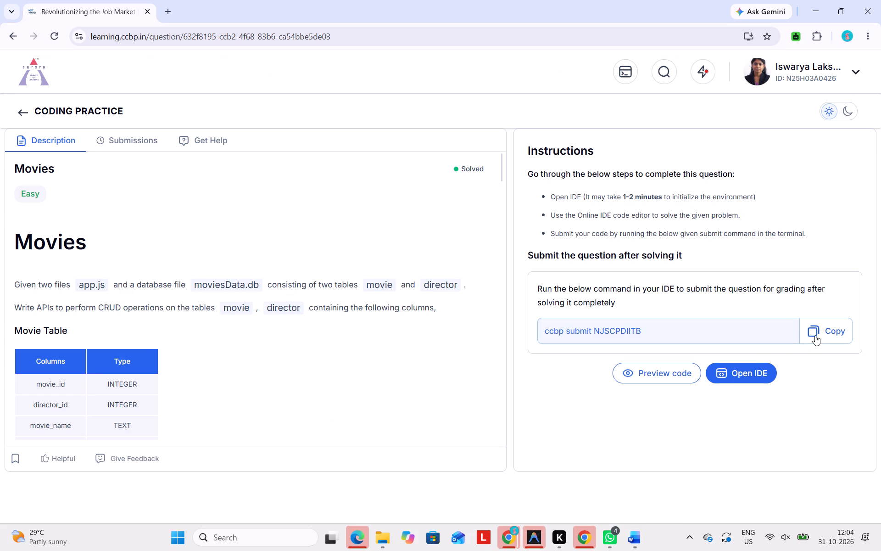
pyautogui.moveTo(708, 384); pyautogui.dragTo(719, 380)
pyautogui.click(719, 380)
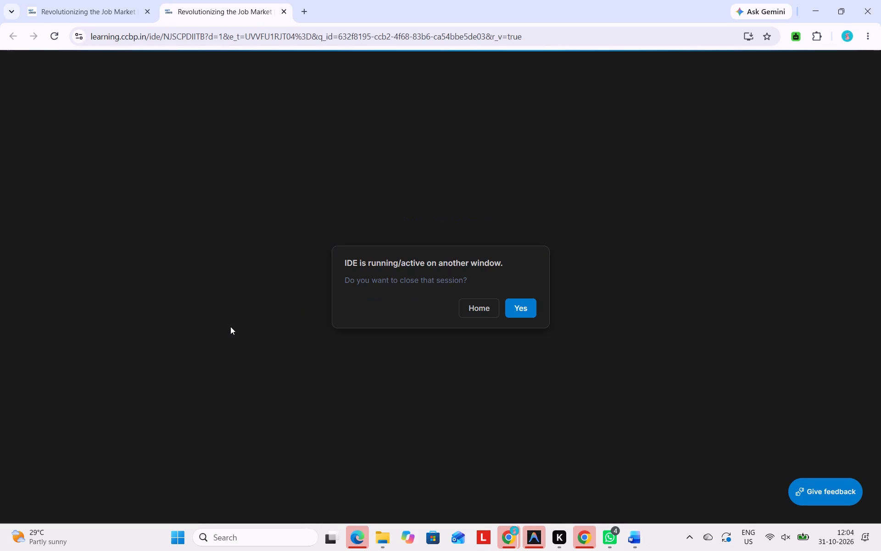
pyautogui.click(528, 309)
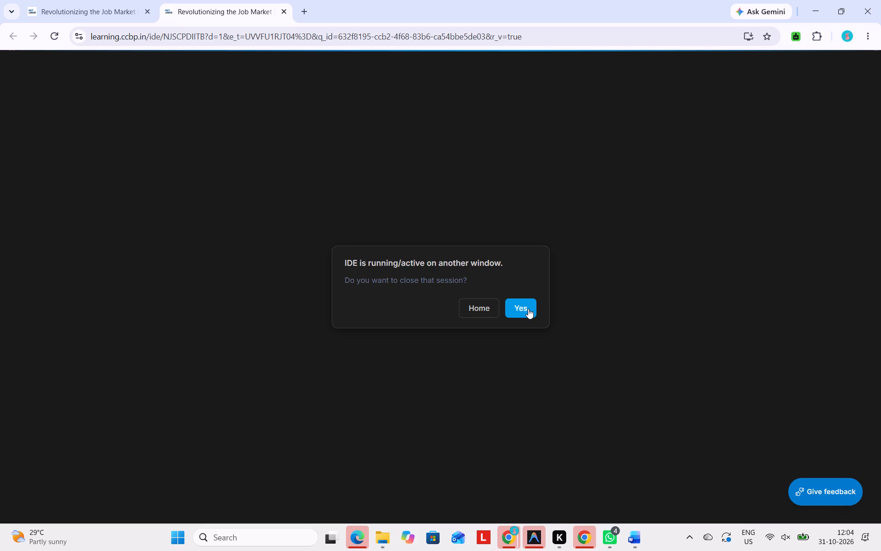
pyautogui.click(528, 309)
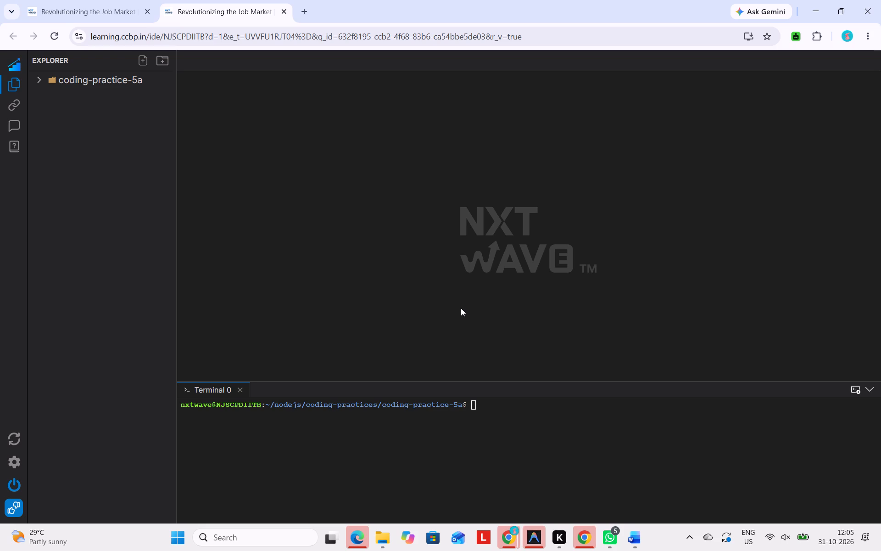
# Run the copied command "ccbp submit NJSCPDIITB" in the IDE terminal to submit the Movies solution.
pyautogui.click(492, 399)
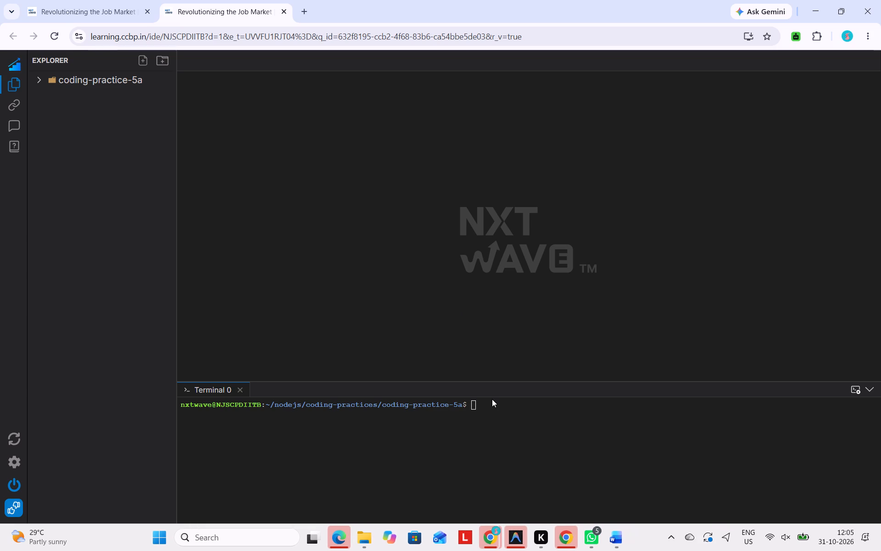
pyautogui.click(472, 404)
pyautogui.hotkey('ctrl', 'shift', 'v')
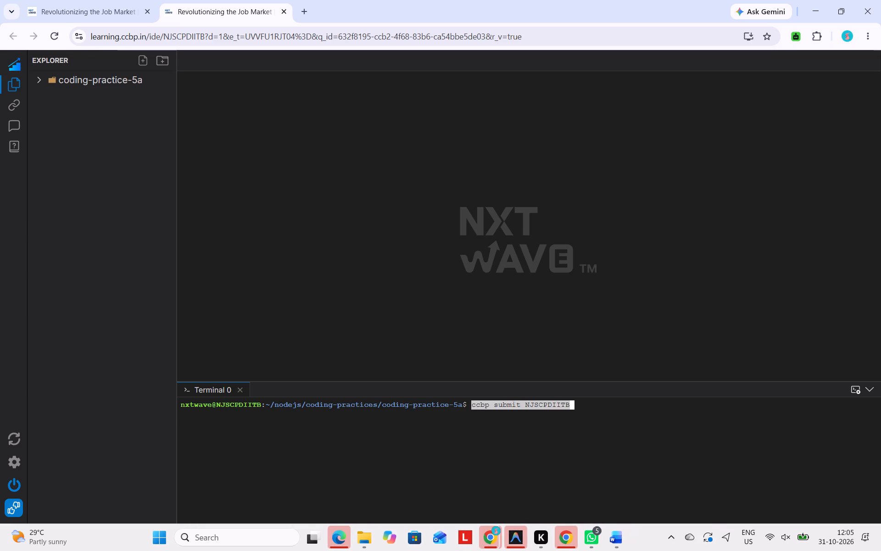
pyautogui.press('Return')
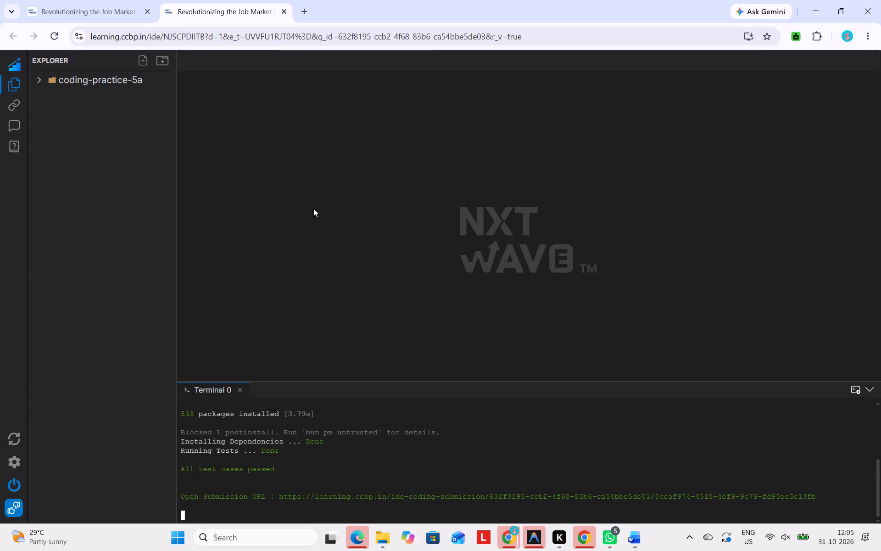
# Open app.js from the coding-practice-5a folder and shrink the terminal to give the code editor more height.
pyautogui.click(130, 73)
pyautogui.click(71, 141)
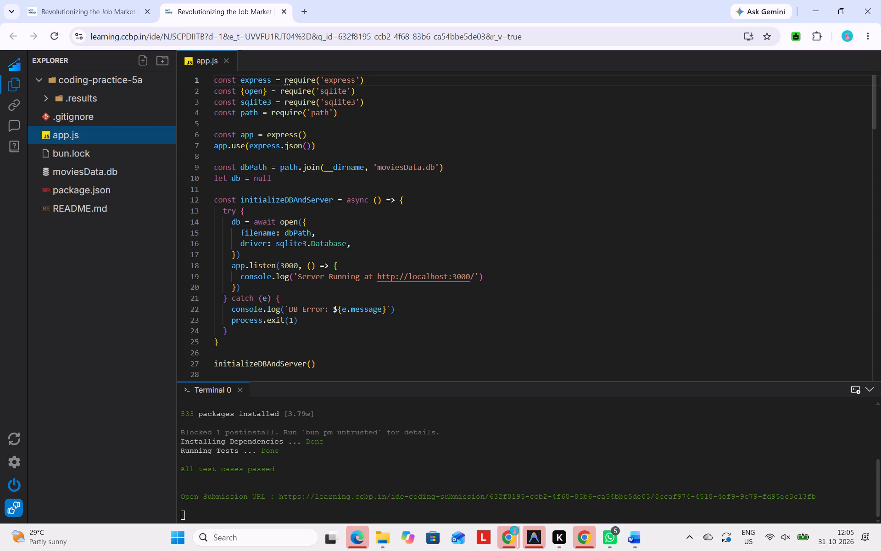
pyautogui.press('shift+super+s')
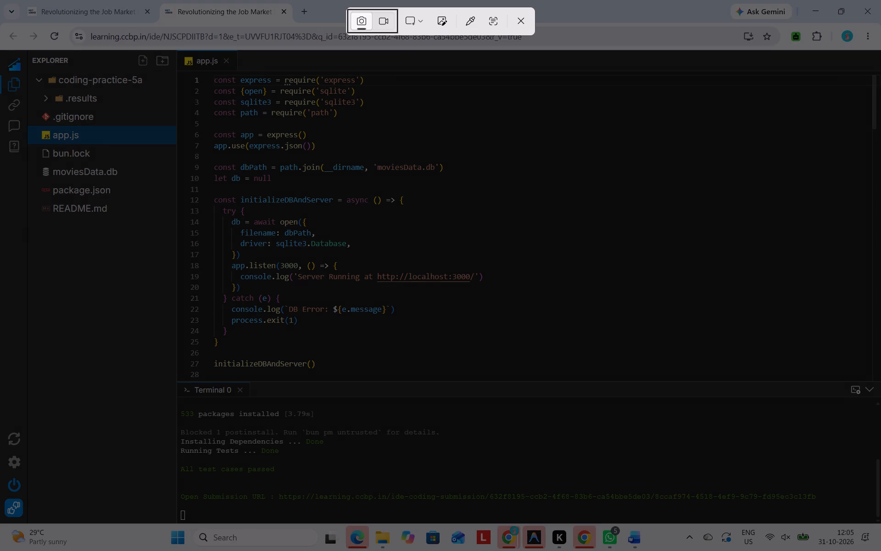
pyautogui.press('Escape')
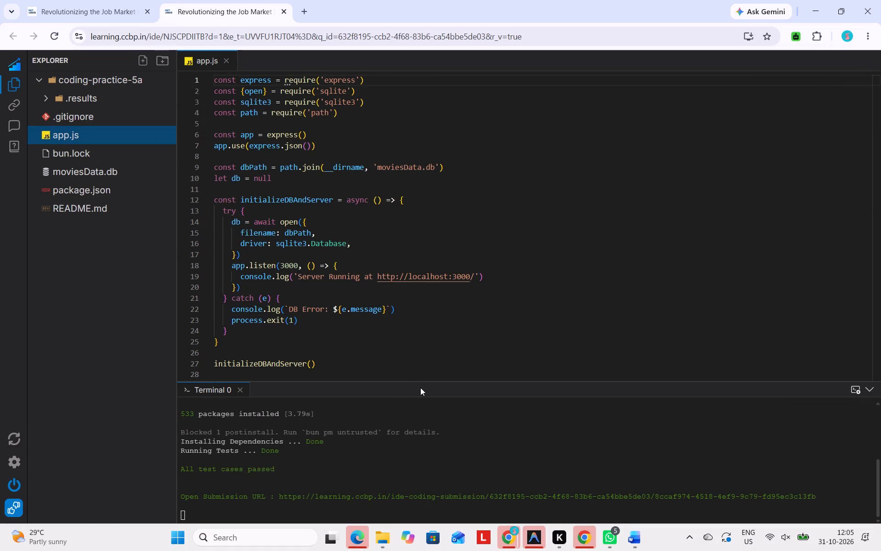
pyautogui.click(440, 382)
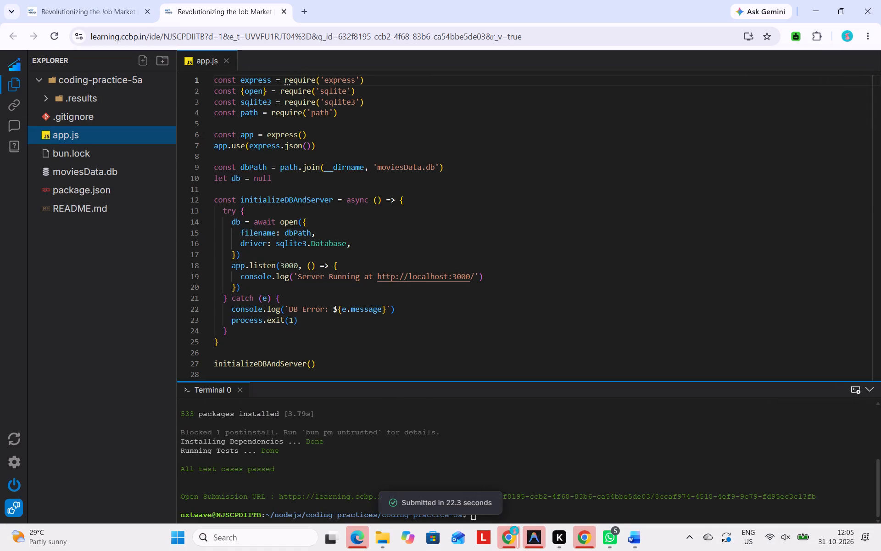
pyautogui.moveTo(440, 381); pyautogui.dragTo(458, 471)
# Capture the IDE with app.js lines 1 to 36 and paste it below the Movies question screenshot in Word.
pyautogui.press('shift+super+s')
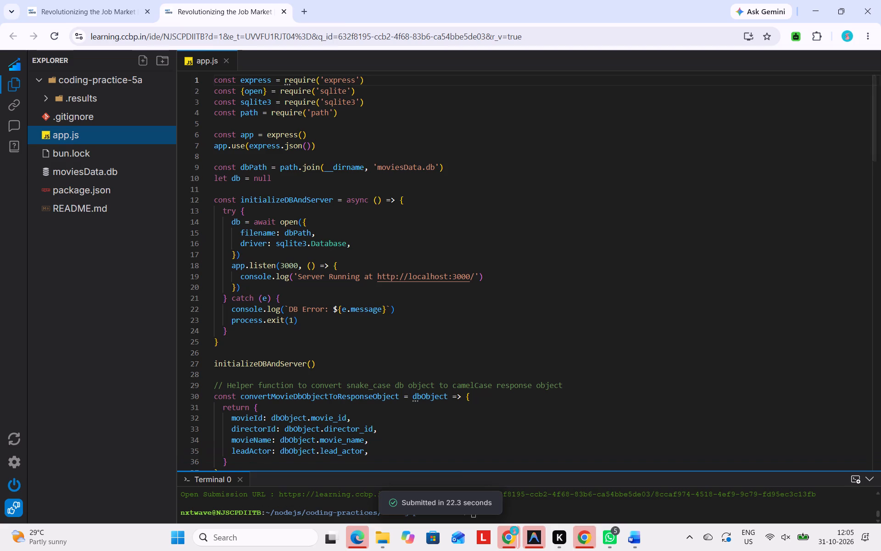
pyautogui.moveTo(0, 50); pyautogui.dragTo(880, 528)
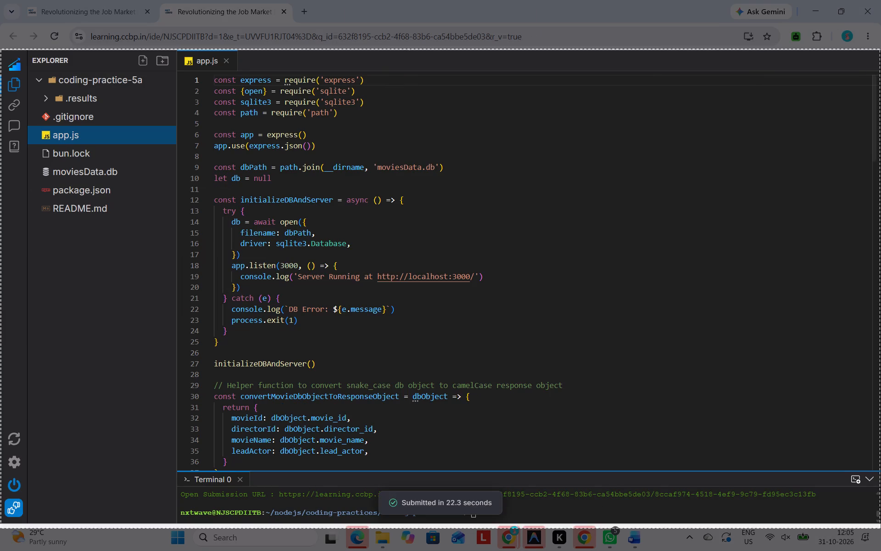
pyautogui.moveTo(880, 528); pyautogui.dragTo(880, 521)
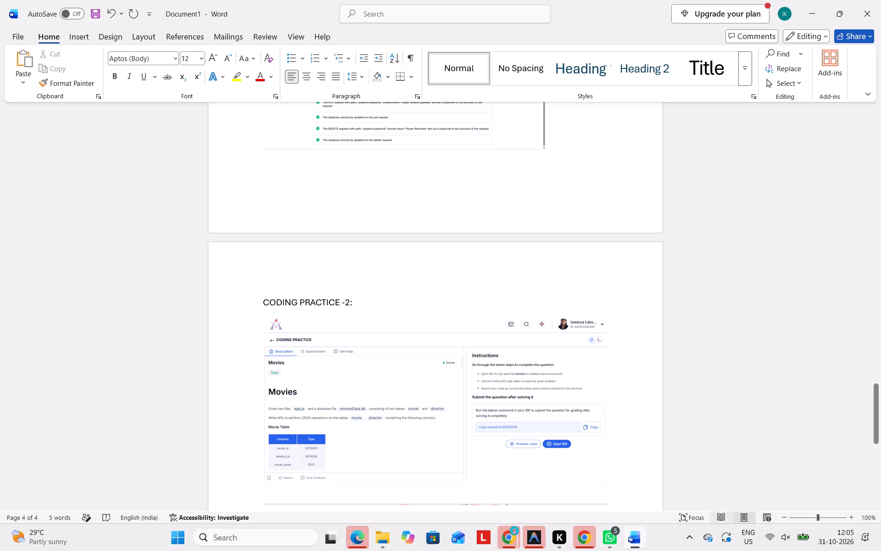
pyautogui.scroll(-1, 589, 459)
pyautogui.press('Return')
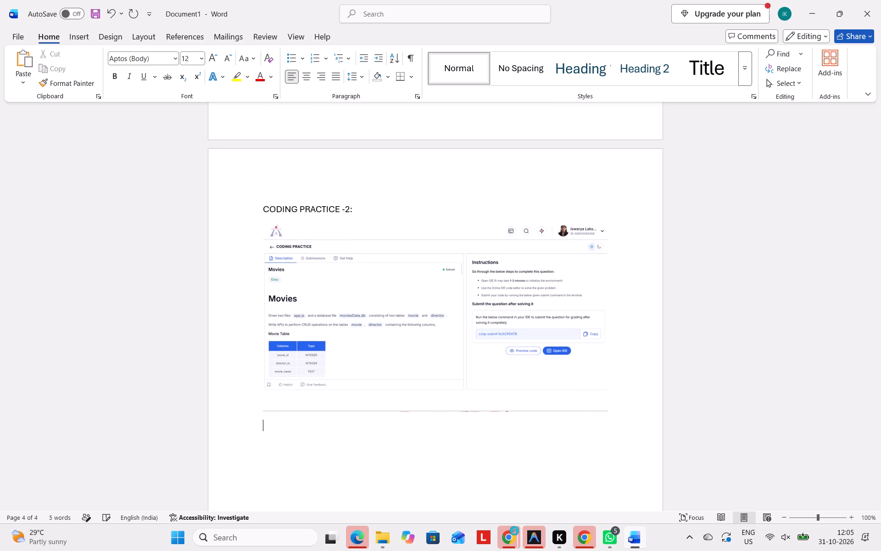
pyautogui.hotkey('ctrl', 'v')
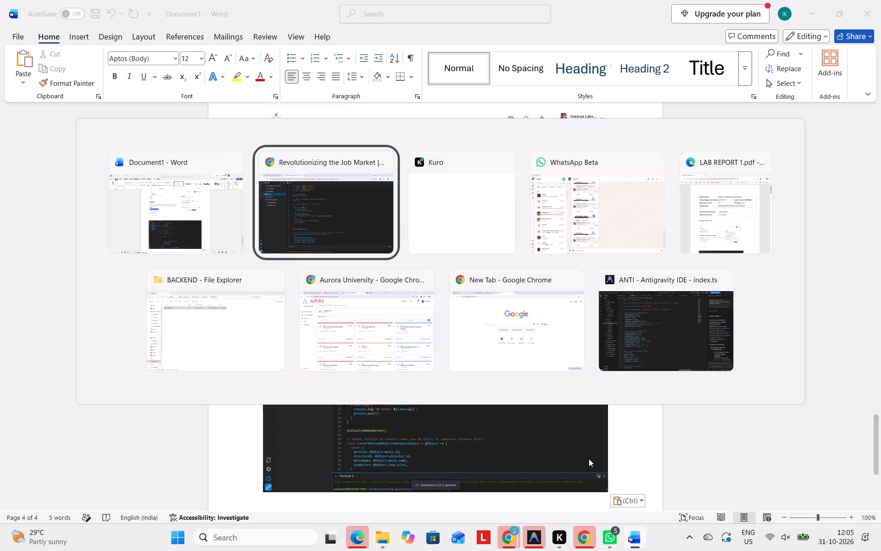
# In Chrome, capture app.js lines 37 to 72 and paste the screenshot below the first code image in Word.
pyautogui.scroll(-7, 464, 407)
pyautogui.scroll(1, 464, 407)
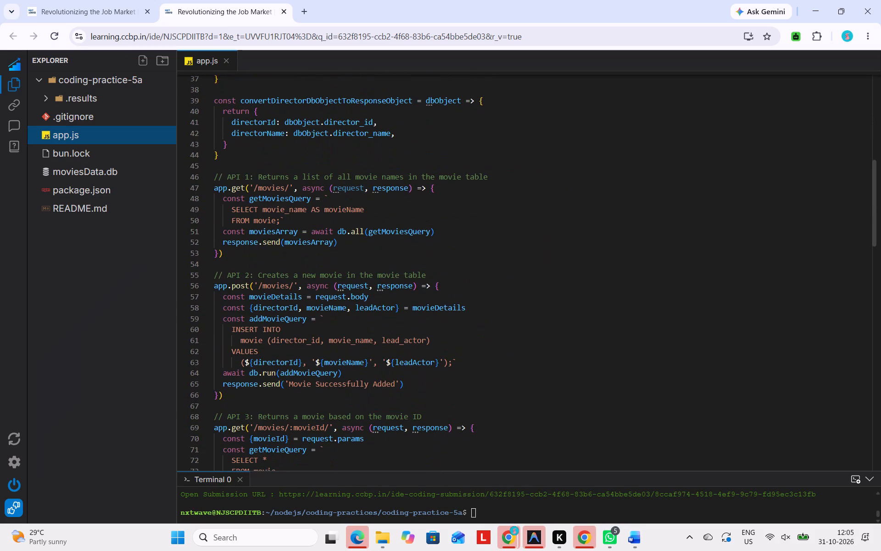
pyautogui.scroll(1, 464, 407)
pyautogui.press('shift+super+s')
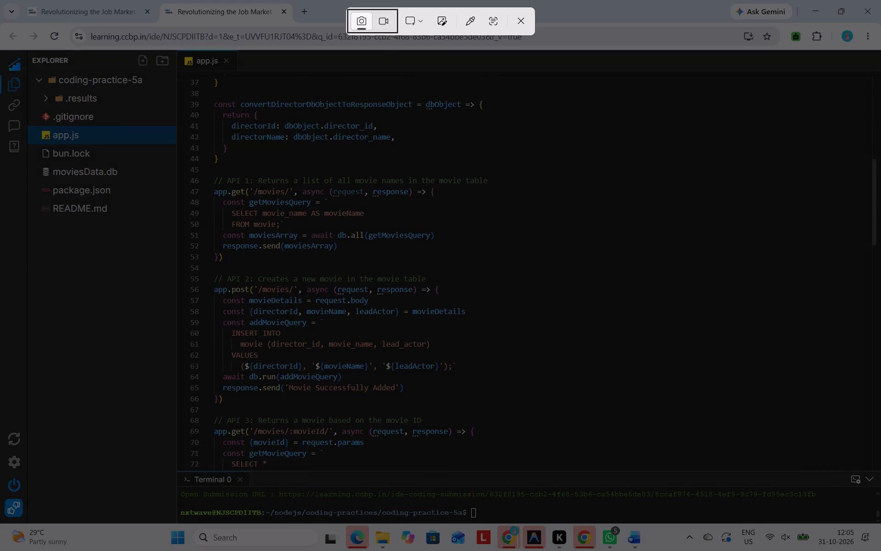
pyautogui.moveTo(0, 47); pyautogui.dragTo(880, 473)
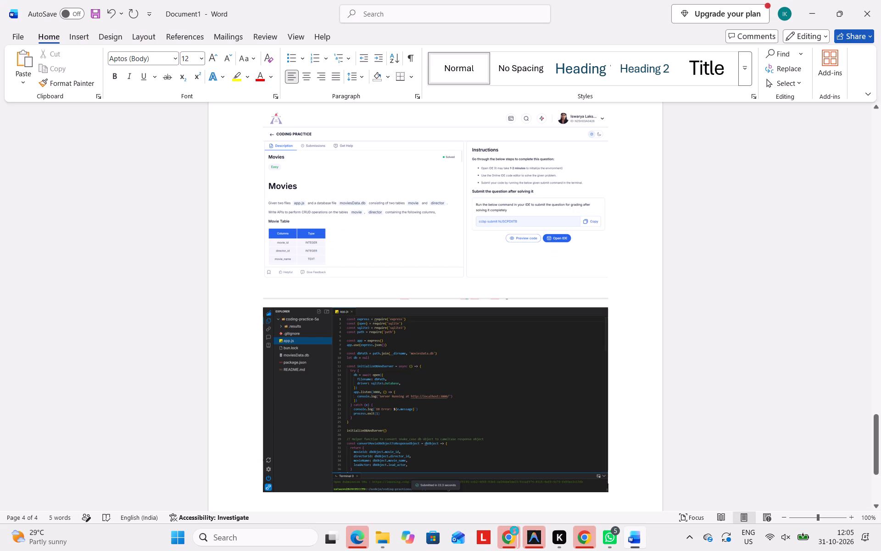
pyautogui.press('Return')
pyautogui.hotkey('ctrl', 'v')
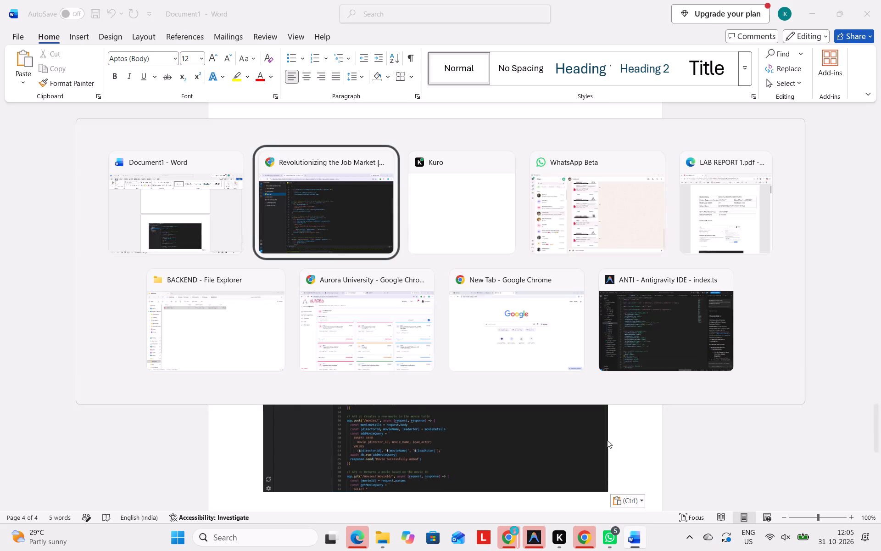
# In Chrome, capture app.js from API 3 to the start of API 5 and paste it below the previous code image in Word.
pyautogui.scroll(-7, 545, 395)
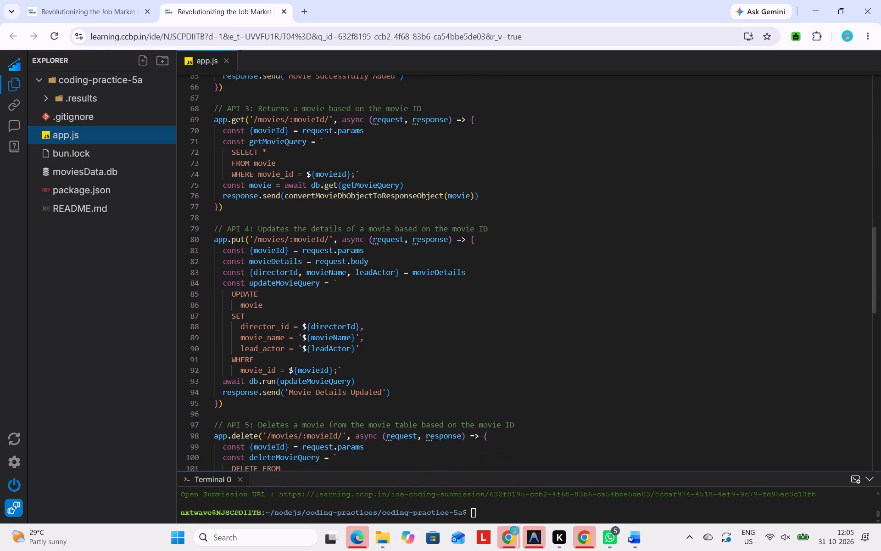
pyautogui.press('shift+super+s')
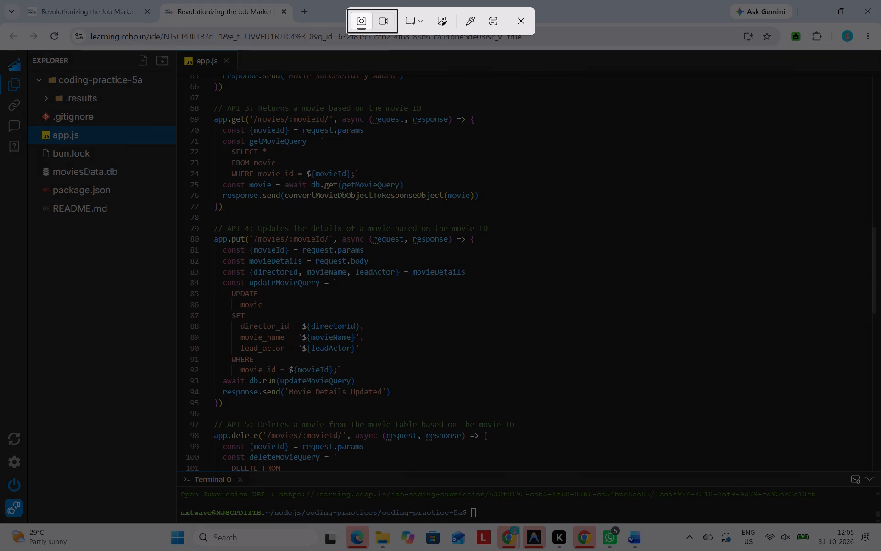
pyautogui.moveTo(0, 50); pyautogui.dragTo(880, 526)
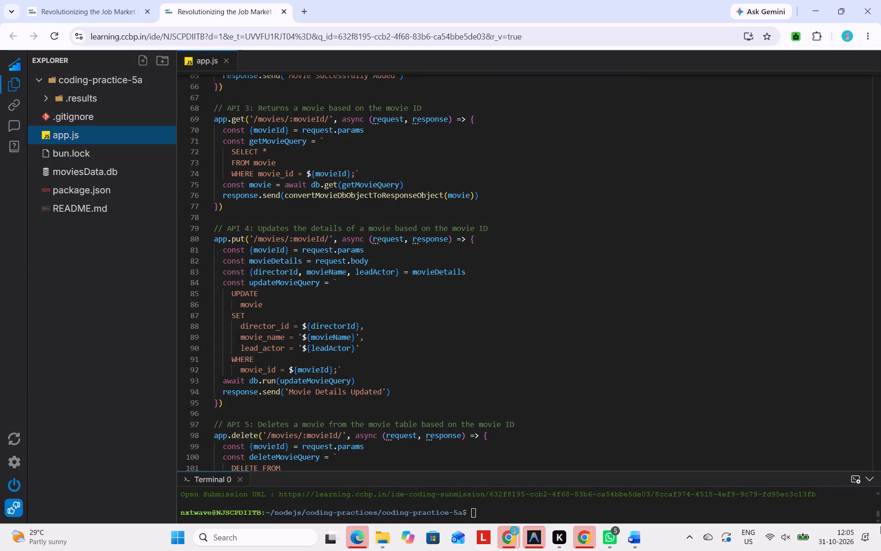
pyautogui.scroll(-1, 667, 469)
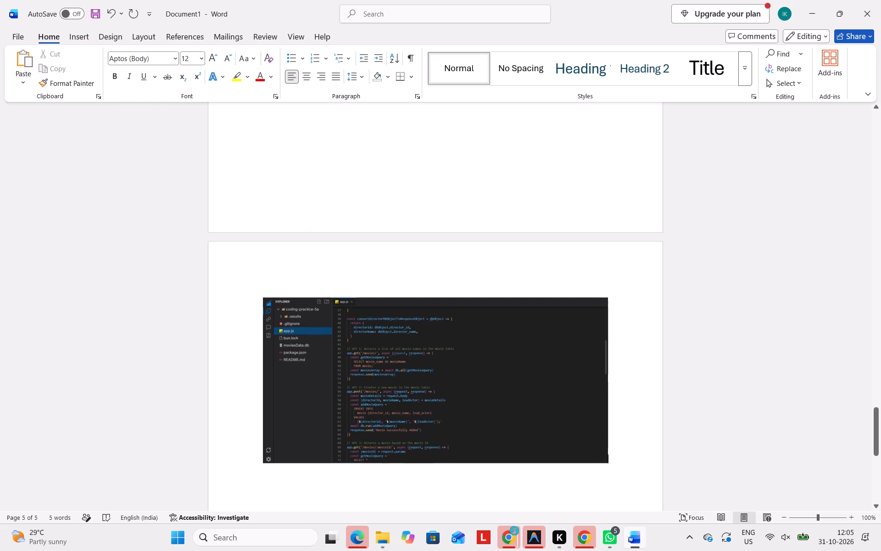
pyautogui.press('Return')
pyautogui.hotkey('ctrl', 'v')
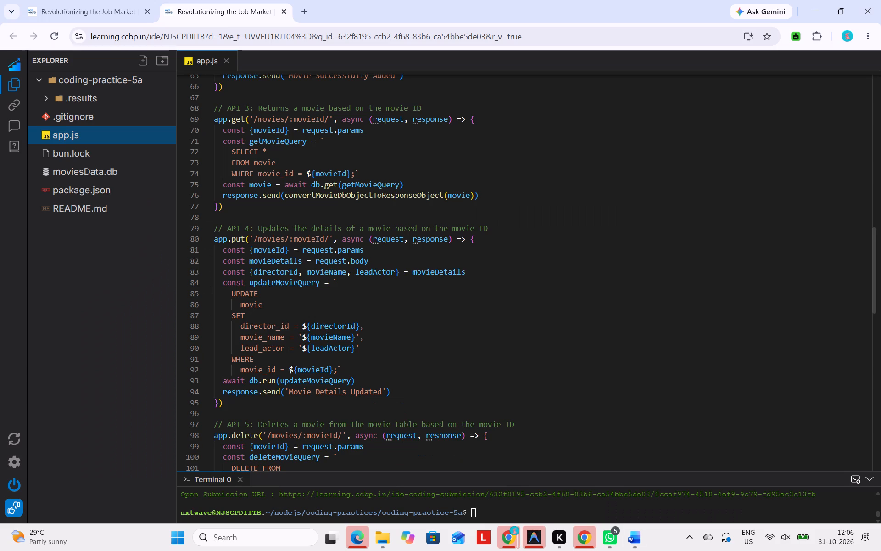
# In Chrome, capture the end of app.js, lines 98 to 133, and paste it below the previous code image in Word.
pyautogui.scroll(-6, 536, 430)
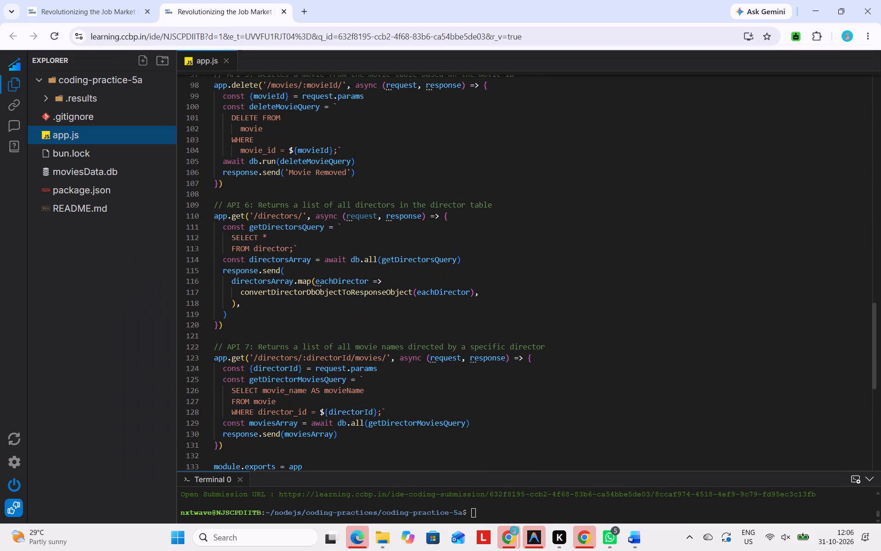
pyautogui.scroll(-1, 536, 430)
pyautogui.press('shift+super+s')
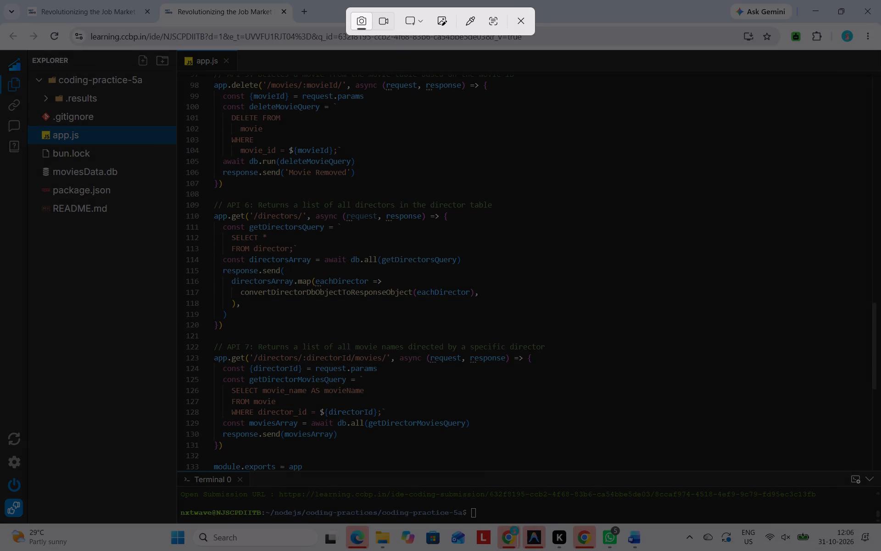
pyautogui.moveTo(0, 50); pyautogui.dragTo(880, 471)
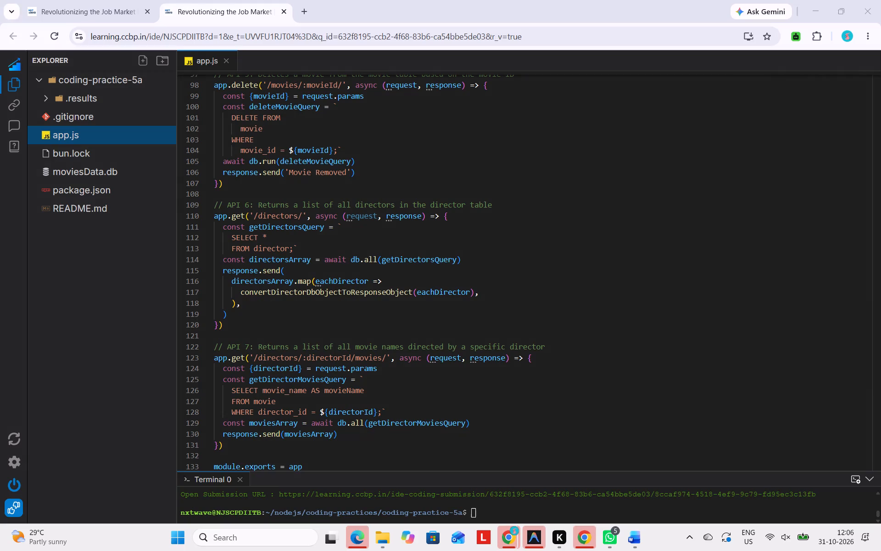
pyautogui.press('Return')
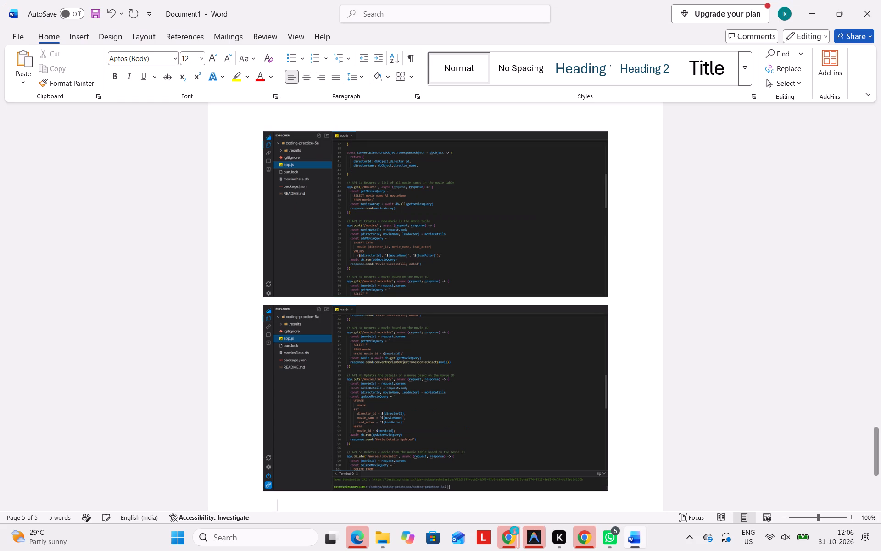
pyautogui.hotkey('ctrl', 'v')
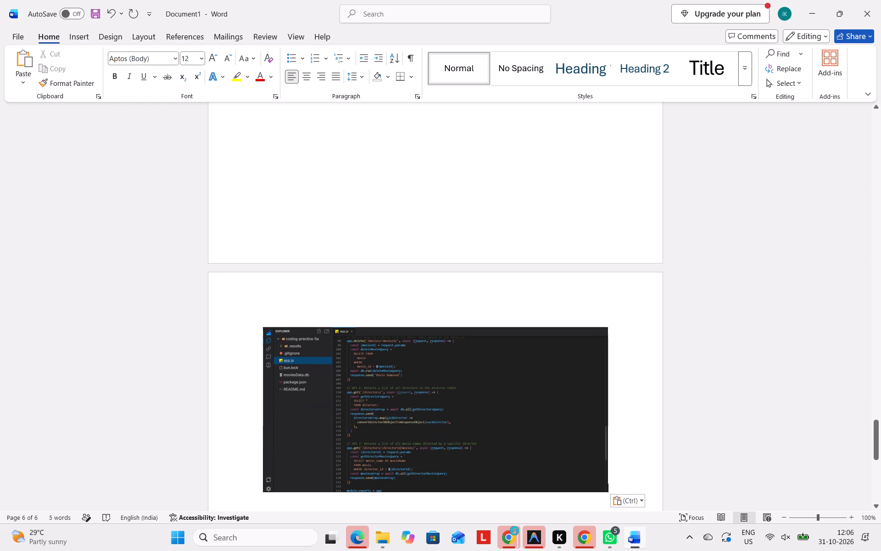